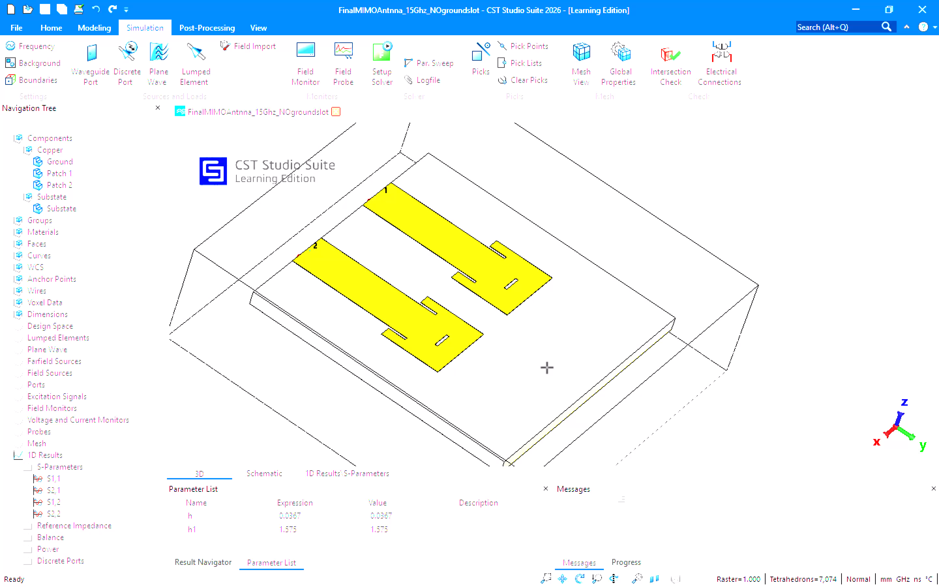
Show the antenna model from the Bottom perspective, with the ground plane and its slot centred in view.
{"action": "left_click", "coordinate": [618, 81]}
{"action": "left_click", "coordinate": [618, 81]}
{"action": "left_click", "coordinate": [675, 576]}
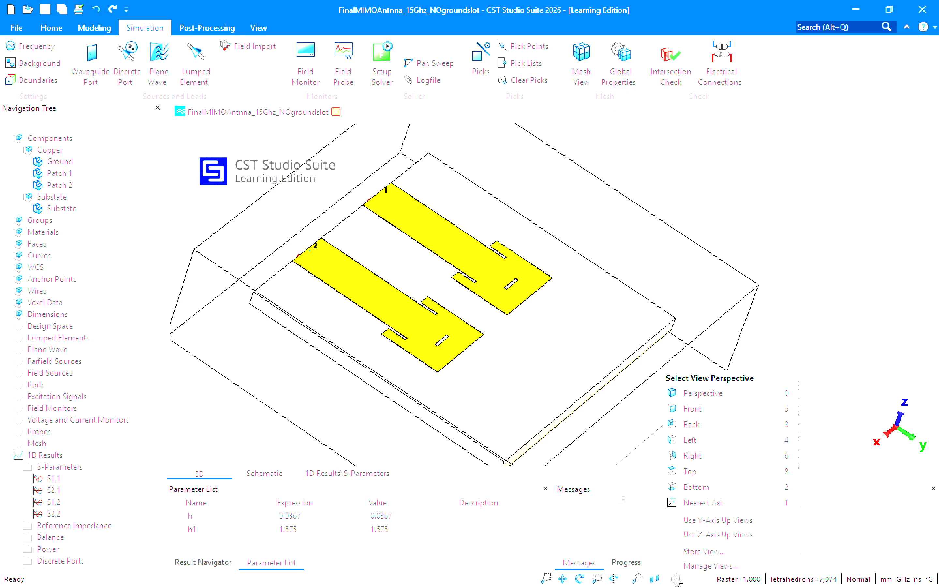
{"action": "left_click", "coordinate": [706, 484]}
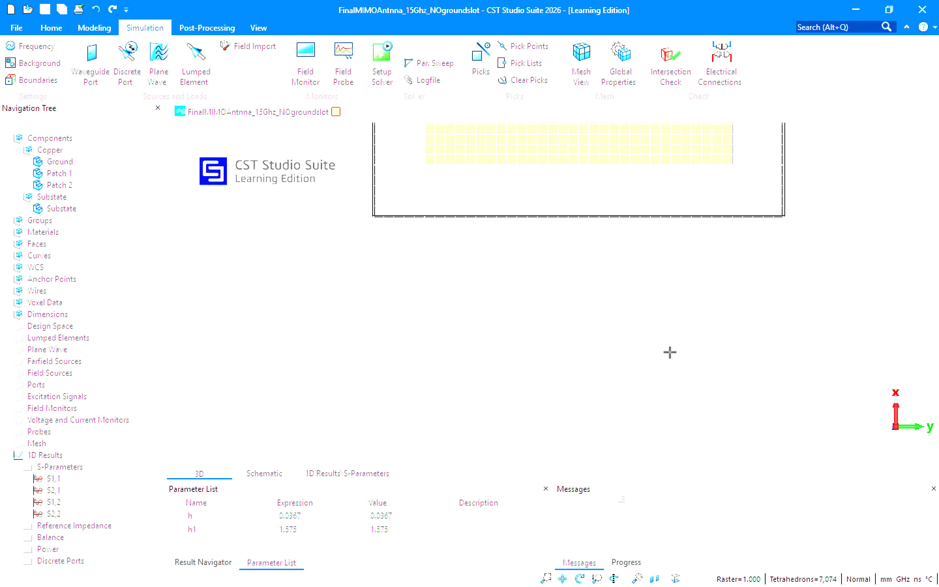
{"action": "left_click_drag", "start_coordinate": [641, 230], "coordinate": [551, 508]}
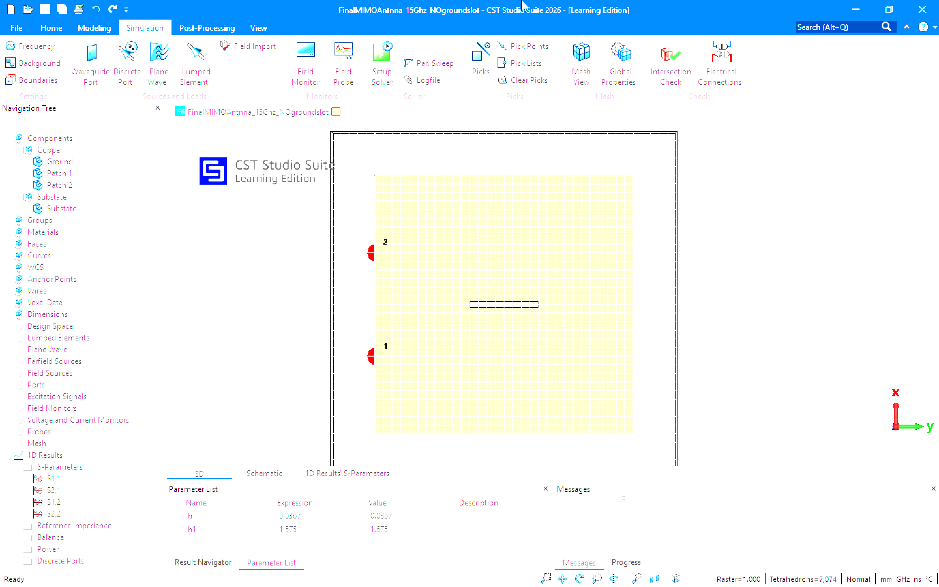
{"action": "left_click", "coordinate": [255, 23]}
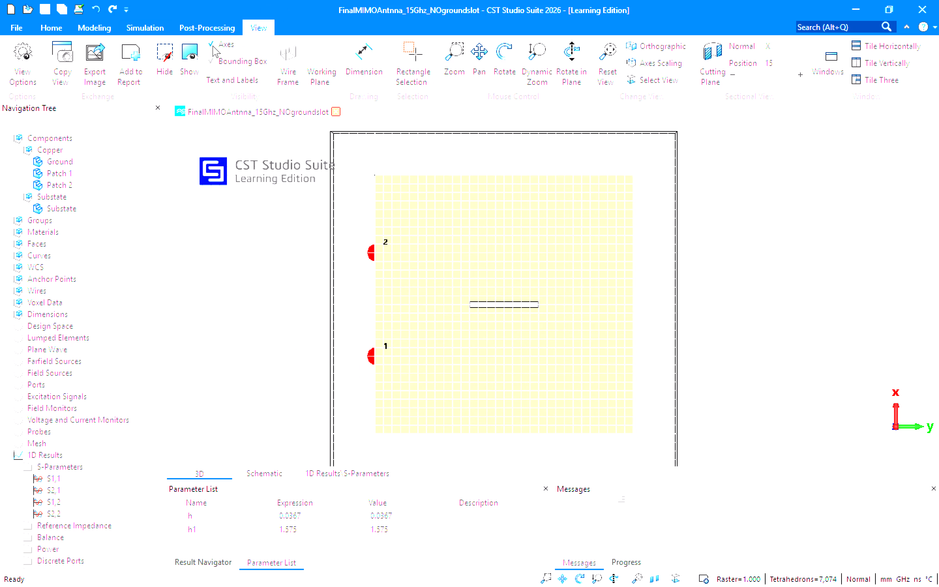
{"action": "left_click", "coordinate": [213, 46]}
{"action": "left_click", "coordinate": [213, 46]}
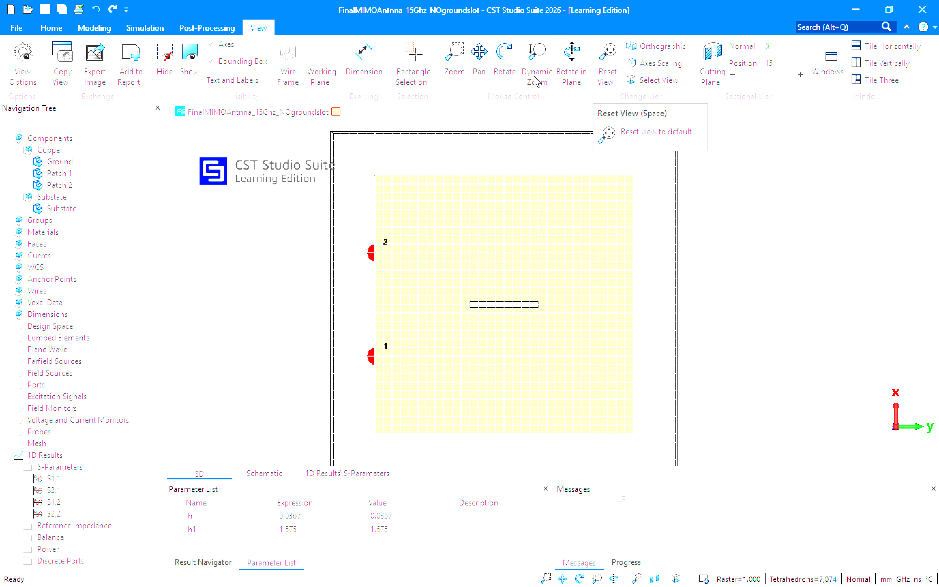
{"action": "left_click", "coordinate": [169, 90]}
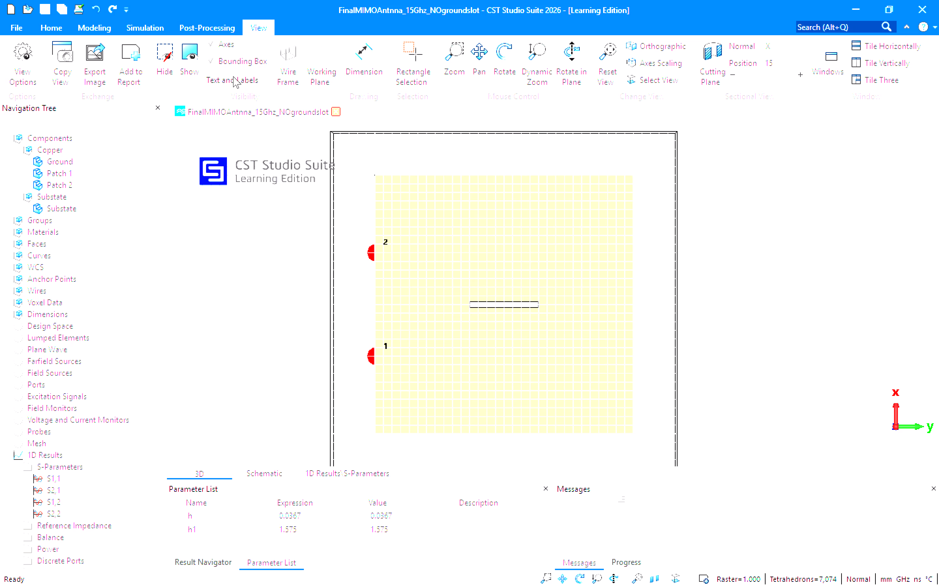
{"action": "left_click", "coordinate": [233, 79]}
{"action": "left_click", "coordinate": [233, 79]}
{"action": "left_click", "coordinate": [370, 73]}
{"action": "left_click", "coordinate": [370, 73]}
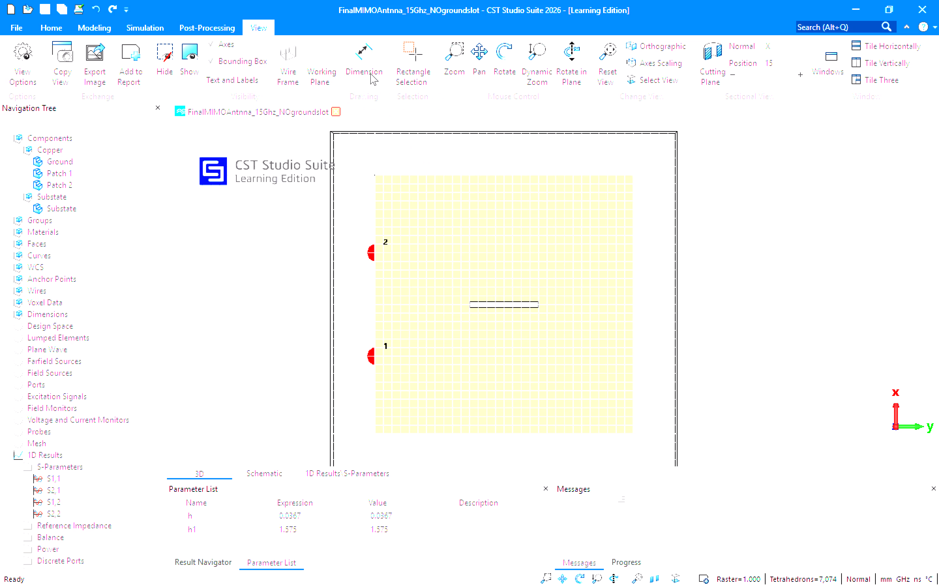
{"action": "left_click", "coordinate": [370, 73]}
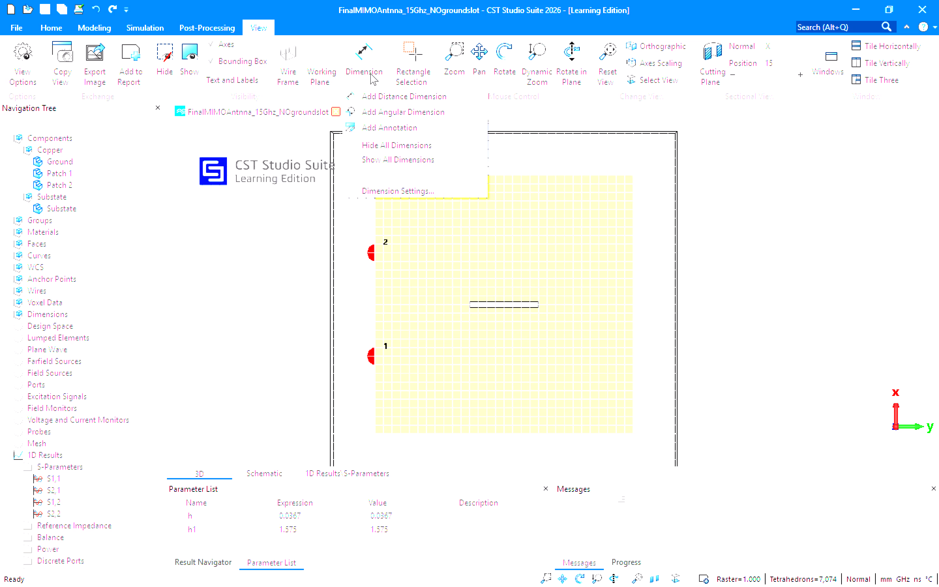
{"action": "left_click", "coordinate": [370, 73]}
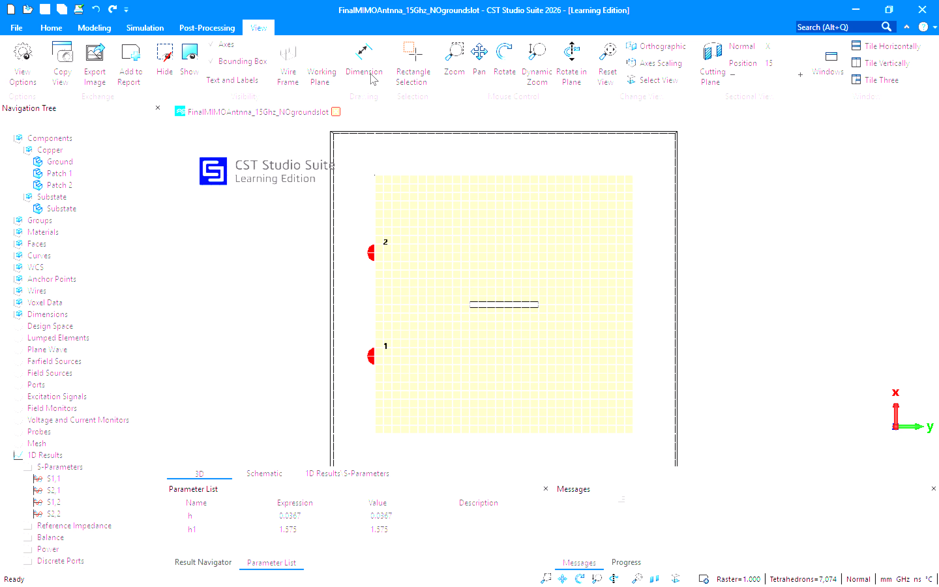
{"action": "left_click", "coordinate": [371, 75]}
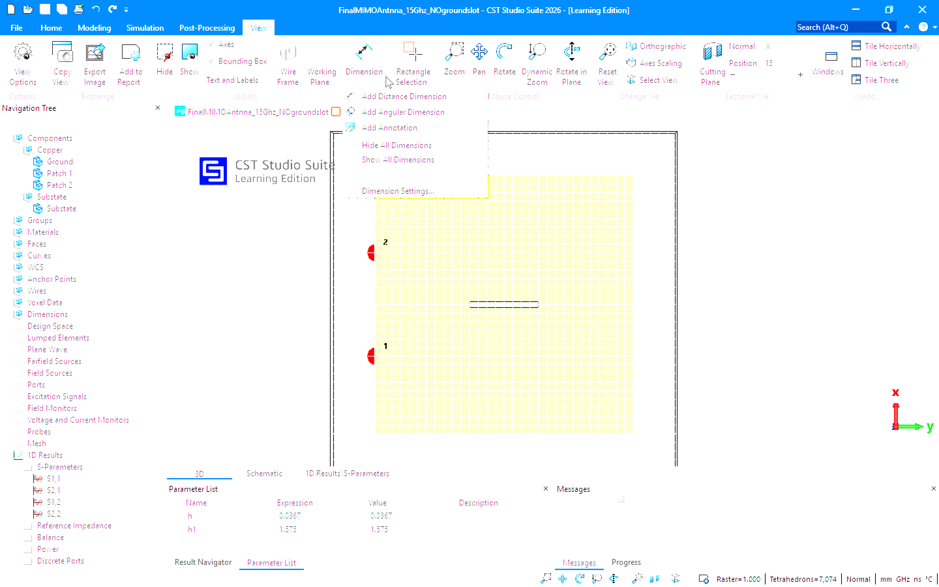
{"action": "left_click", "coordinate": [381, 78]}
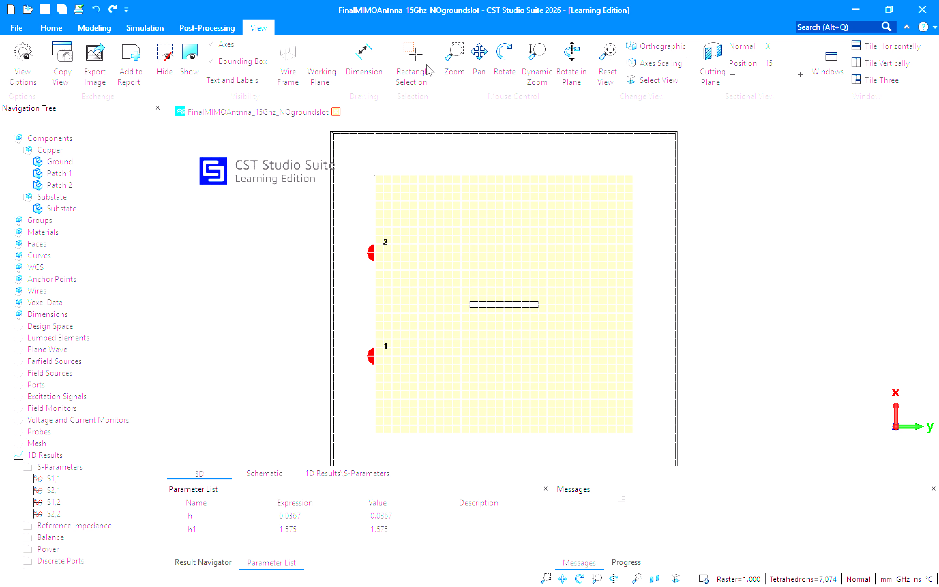
Hide the working plane grid and the bounding box around the antenna.
{"action": "left_click", "coordinate": [327, 60]}
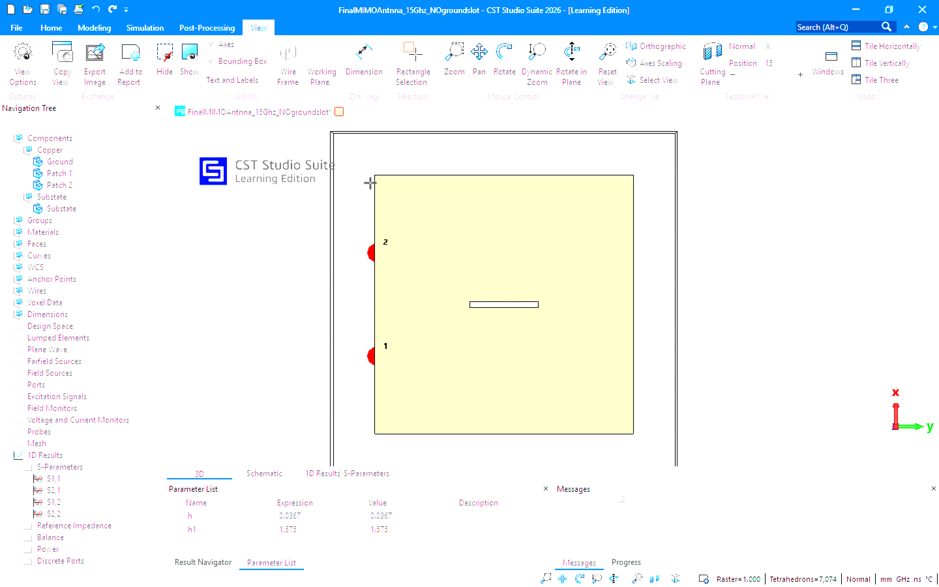
{"action": "scroll", "coordinate": [370, 182], "scroll_direction": "up", "scroll_amount": 1}
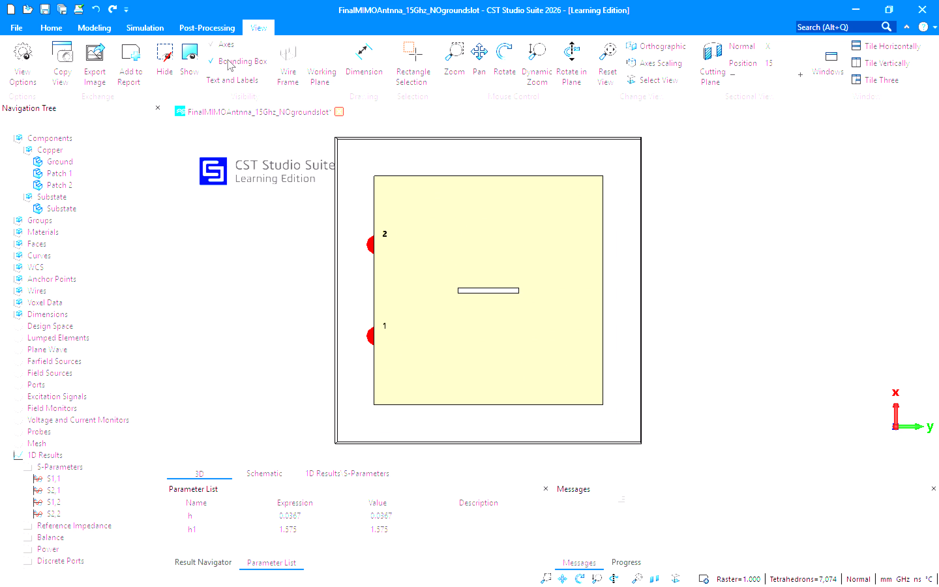
{"action": "left_click", "coordinate": [228, 59]}
Capture a screenshot of the whole ground plane with its slot and both ports.
{"action": "key", "text": "Print"}
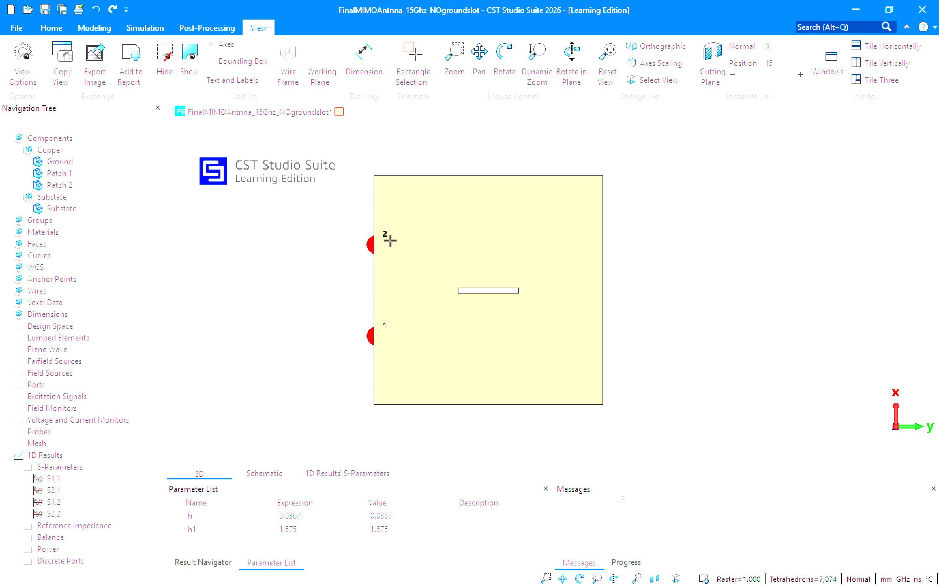
{"action": "left_click_drag", "start_coordinate": [317, 138], "coordinate": [680, 346]}
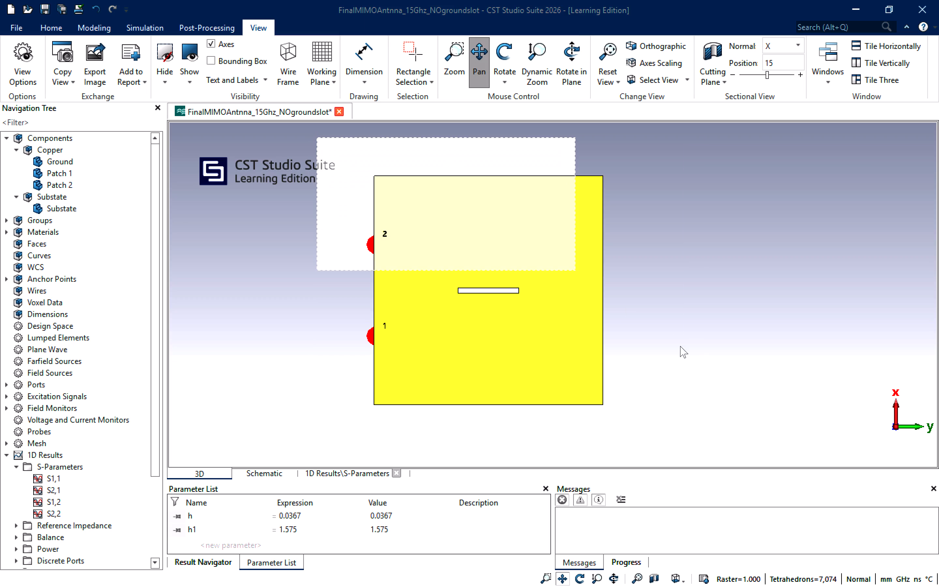
{"action": "left_click_drag", "start_coordinate": [680, 346], "coordinate": [664, 458]}
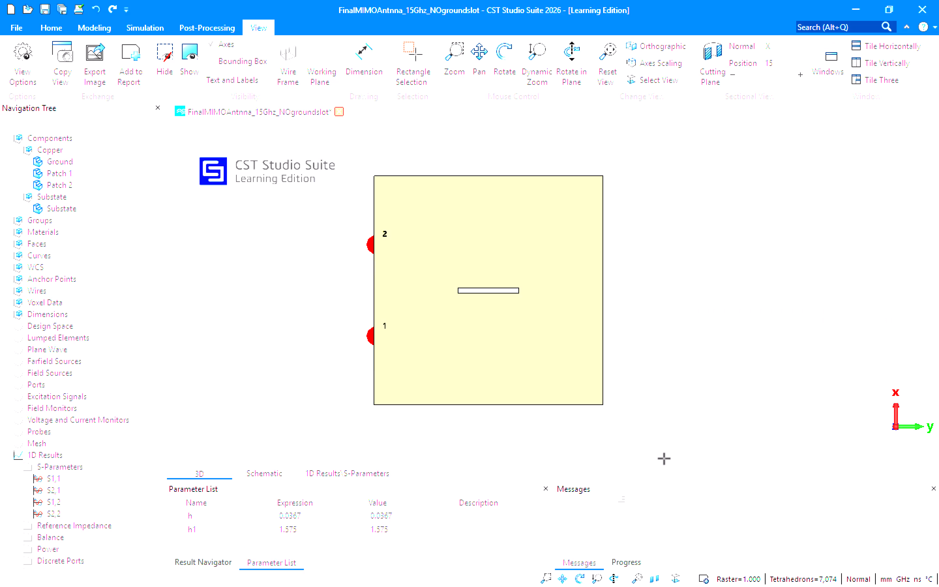
Switch to the Word report and paste the screenshot below the paragraph of section 4.6 Ground Plane Slot Design.
{"action": "key", "text": "alt+Tab"}
{"action": "key", "text": "alt+Tab"}
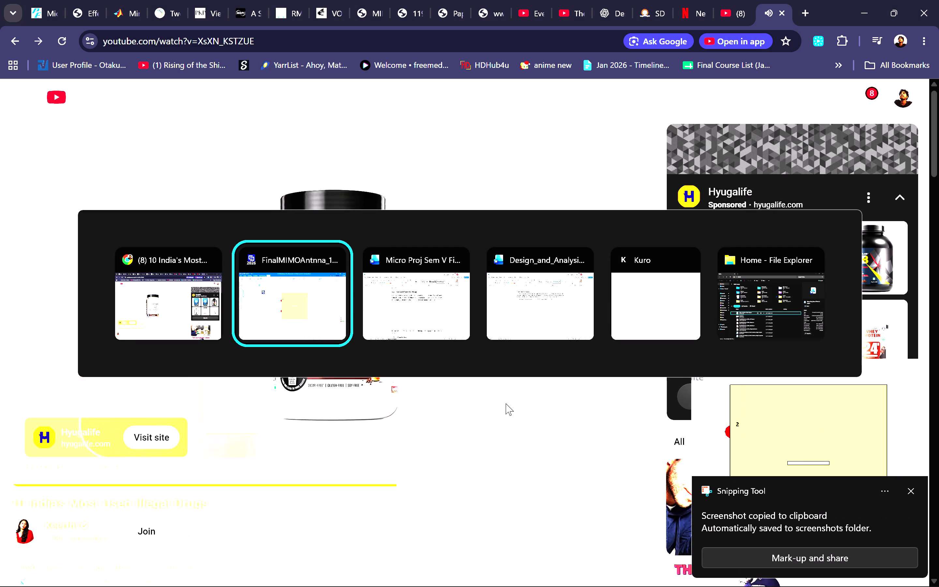
{"action": "key", "text": "alt+Tab"}
{"action": "left_click", "coordinate": [457, 286]}
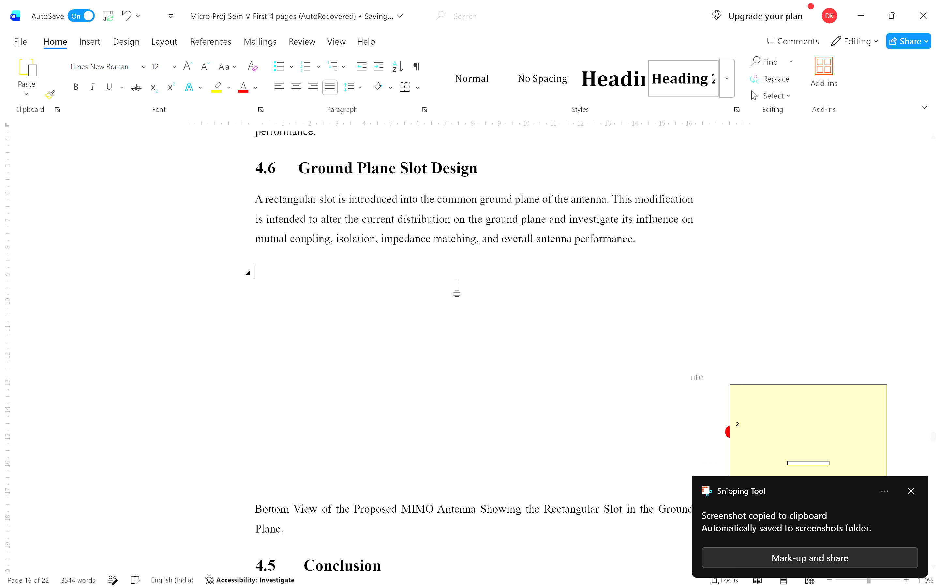
{"action": "key", "text": "ctrl+v"}
Try to remove the empty space before the caption "Bottom View of the Proposed MIMO Antenna Showing the Rectangular Slot in the Ground Plane.".
{"action": "scroll", "coordinate": [457, 286], "scroll_direction": "down", "scroll_amount": 2}
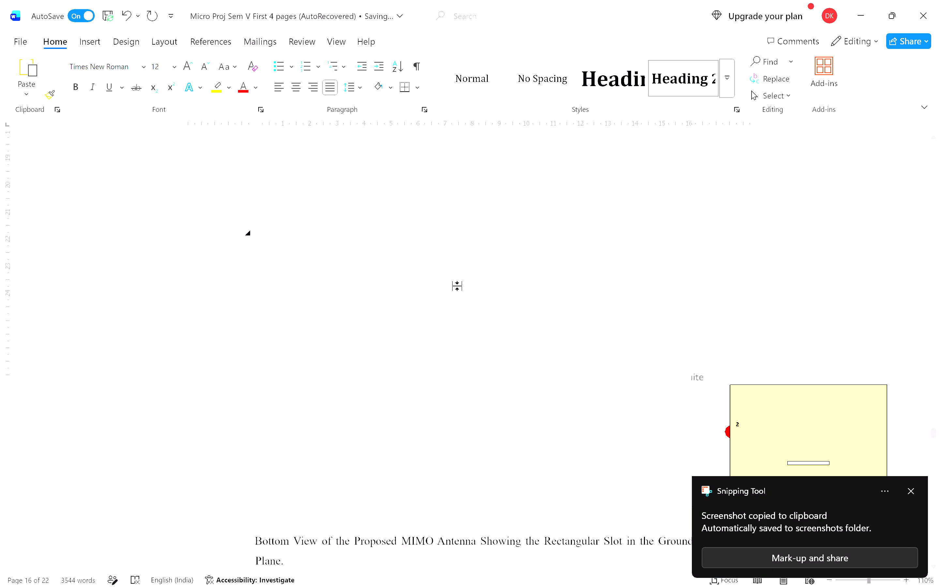
{"action": "scroll", "coordinate": [457, 286], "scroll_direction": "down", "scroll_amount": 1}
{"action": "left_click", "coordinate": [258, 481]}
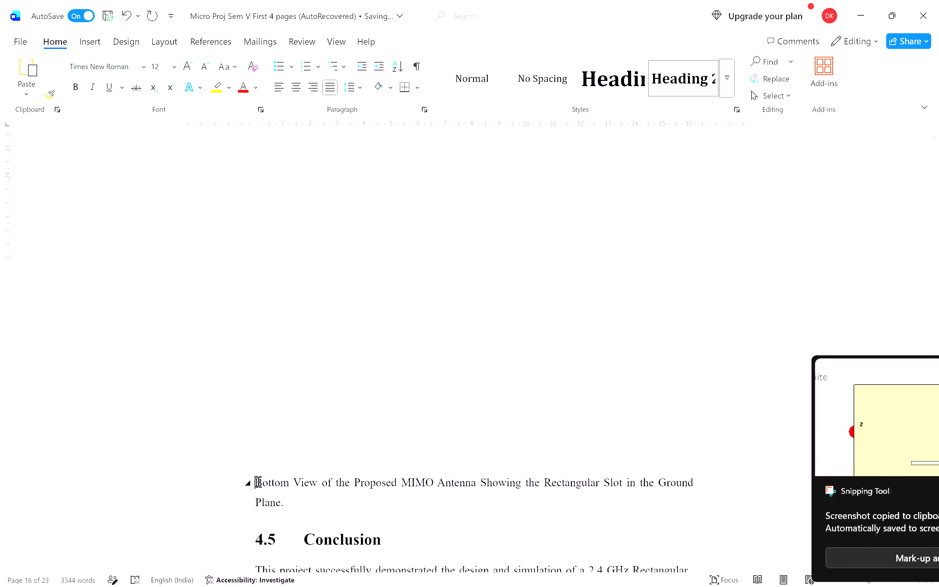
{"action": "key", "text": "BackSpace"}
{"action": "key", "text": "BackSpace"}
{"action": "key", "text": "BackSpace"}
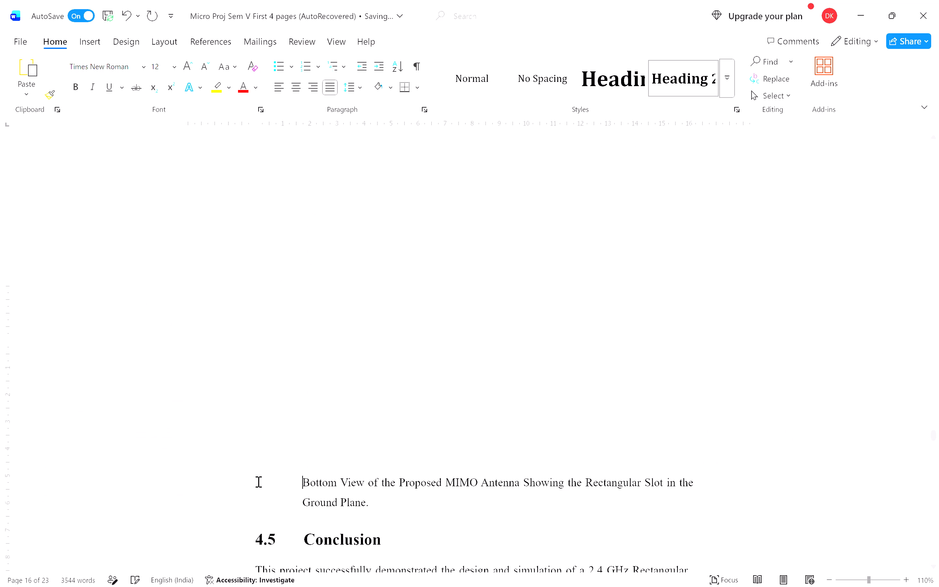
{"action": "key", "text": "BackSpace"}
{"action": "key", "text": "BackSpace"}
{"action": "key", "text": "BackSpace"}
{"action": "key", "text": "BackSpace"}
{"action": "key", "text": "BackSpace"}
{"action": "key", "text": "BackSpace"}
Shrink the pasted ground plane picture proportionally to a little over half its size.
{"action": "scroll", "coordinate": [258, 481], "scroll_direction": "up", "scroll_amount": 2}
{"action": "left_click", "coordinate": [353, 436]}
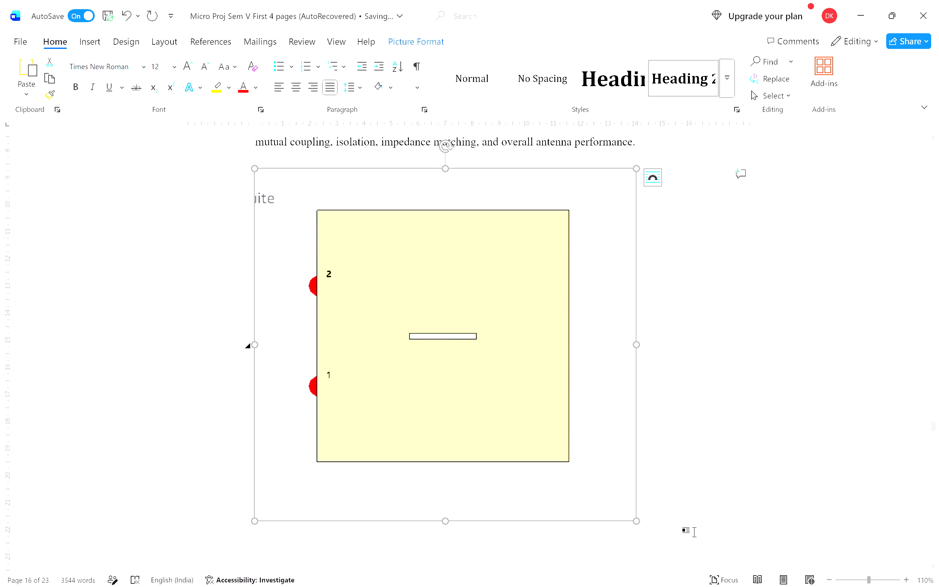
{"action": "left_click_drag", "start_coordinate": [640, 523], "coordinate": [594, 477]}
{"action": "left_click_drag", "start_coordinate": [594, 477], "coordinate": [520, 381]}
{"action": "left_click_drag", "start_coordinate": [523, 413], "coordinate": [457, 367]}
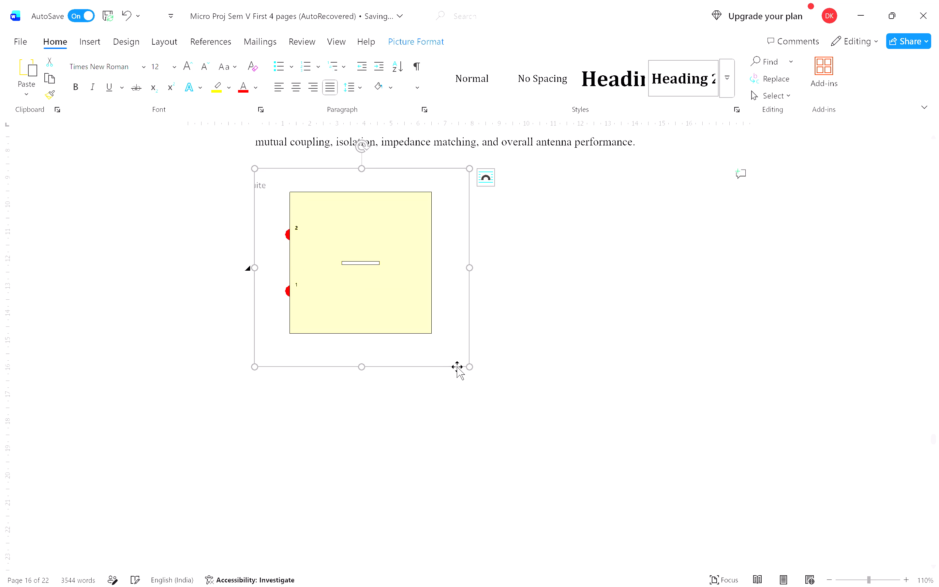
Delete the blank lines between the ground plane picture and its "Bottom View of the Proposed MIMO Antenna" caption.
{"action": "scroll", "coordinate": [457, 367], "scroll_direction": "down", "scroll_amount": 3}
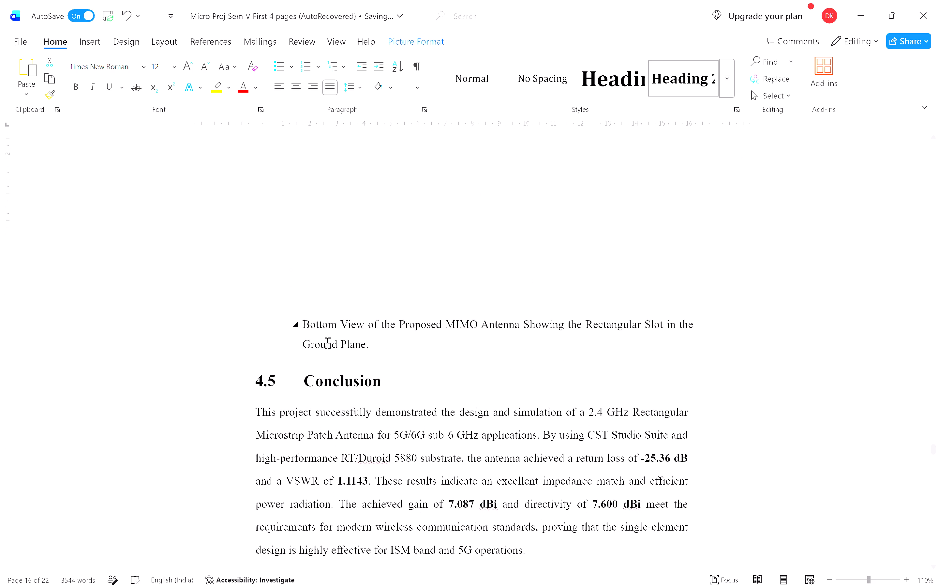
{"action": "left_click", "coordinate": [302, 325]}
{"action": "key", "text": "BackSpace"}
{"action": "key", "text": "BackSpace"}
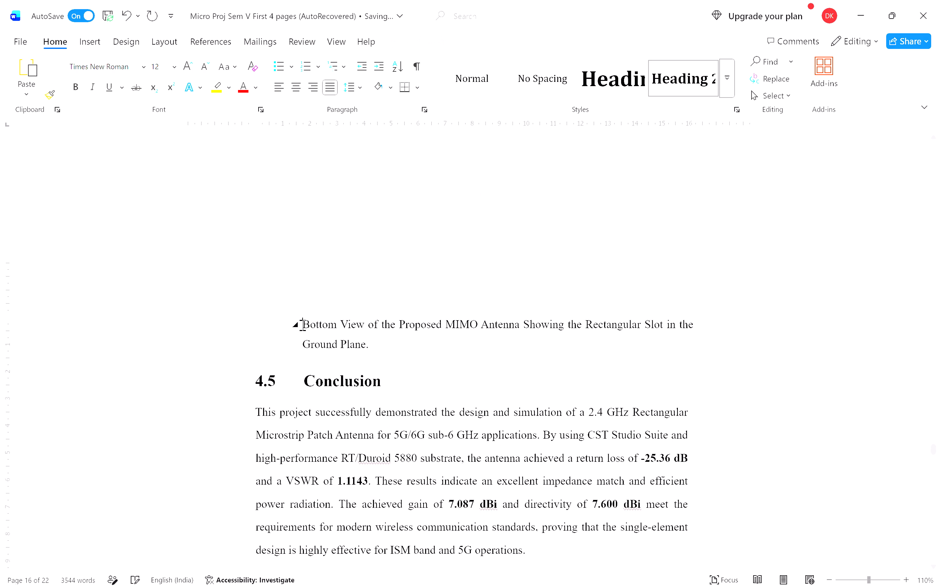
{"action": "key", "text": "BackSpace"}
{"action": "key", "text": "BackSpace"}
{"action": "key", "text": "BackSpace"}
{"action": "scroll", "coordinate": [302, 325], "scroll_direction": "up", "scroll_amount": 1}
{"action": "left_click", "coordinate": [418, 248]}
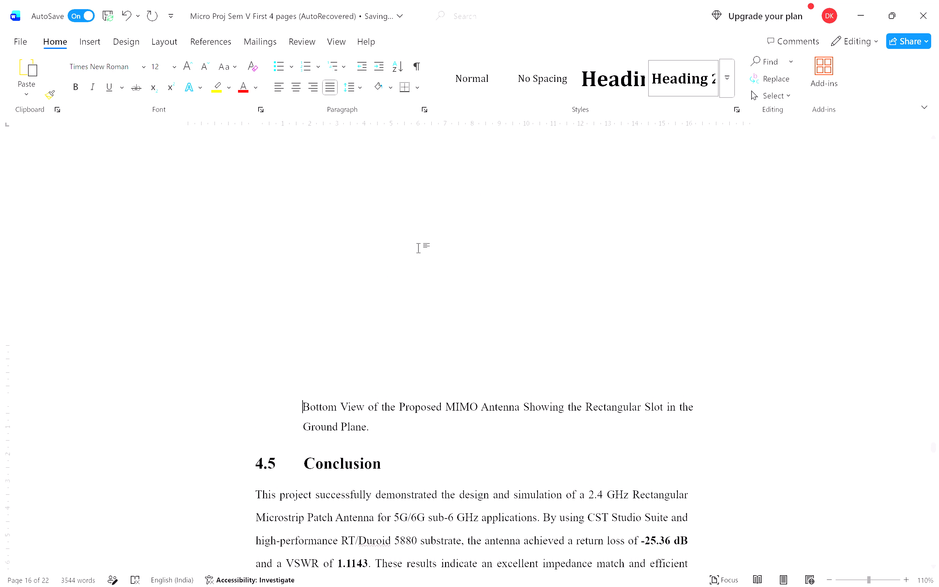
{"action": "key", "text": "BackSpace"}
{"action": "key", "text": "BackSpace"}
{"action": "key", "text": "BackSpace"}
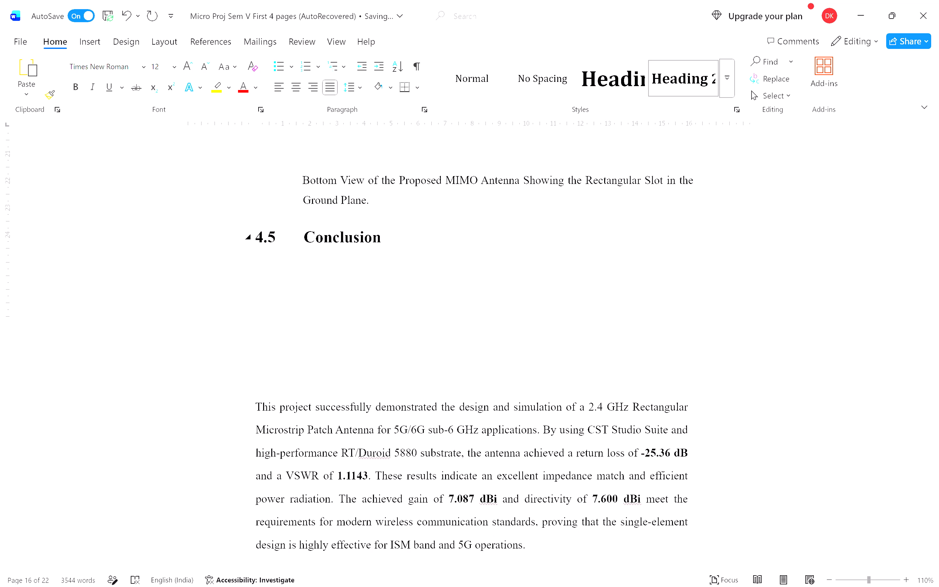
{"action": "key", "text": "BackSpace"}
{"action": "key", "text": "BackSpace"}
{"action": "key", "text": "BackSpace"}
{"action": "key", "text": "BackSpace"}
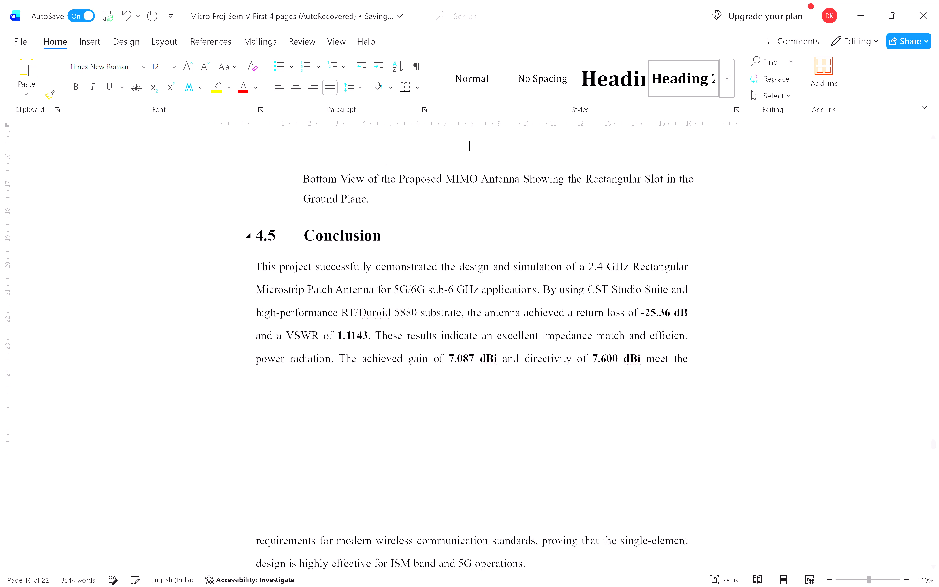
Remove the indent before the "Bottom View of the Proposed MIMO Antenna" caption so it starts at the left margin on its own line.
{"action": "key", "text": "Down"}
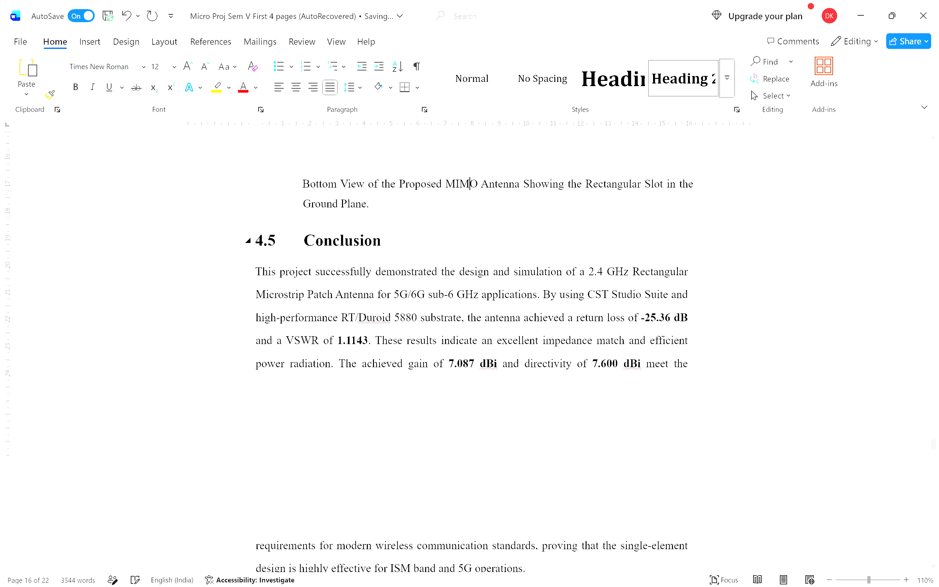
{"action": "key", "text": "ctrl+Left"}
{"action": "key", "text": "ctrl+Left"}
{"action": "key", "text": "ctrl+Left"}
{"action": "key", "text": "ctrl+Left"}
{"action": "key", "text": "ctrl+Left"}
{"action": "key", "text": "ctrl+Left"}
{"action": "key", "text": "BackSpace"}
{"action": "key", "text": "BackSpace"}
{"action": "key", "text": "BackSpace"}
{"action": "key", "text": "BackSpace"}
{"action": "key", "text": "BackSpace"}
{"action": "key", "text": "BackSpace"}
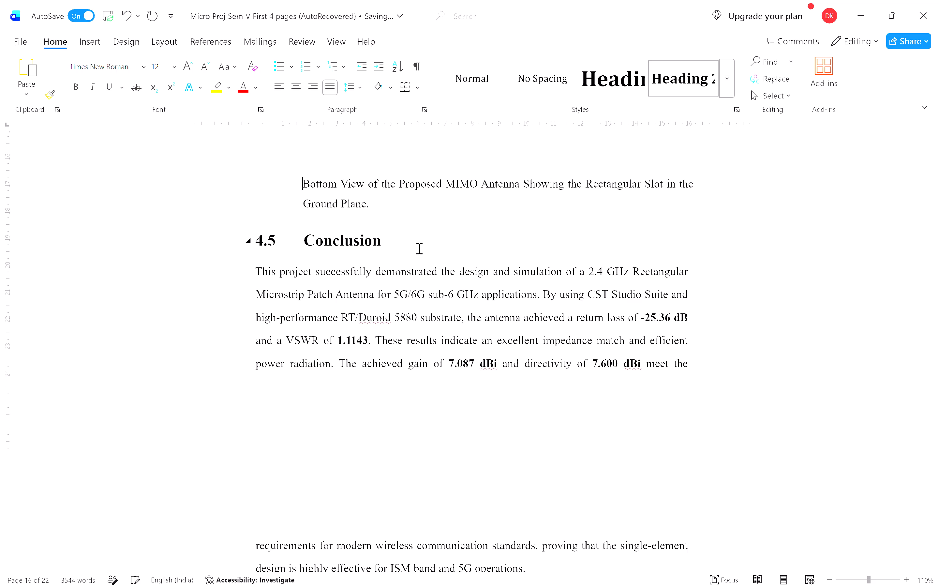
{"action": "scroll", "coordinate": [418, 248], "scroll_direction": "up", "scroll_amount": 1}
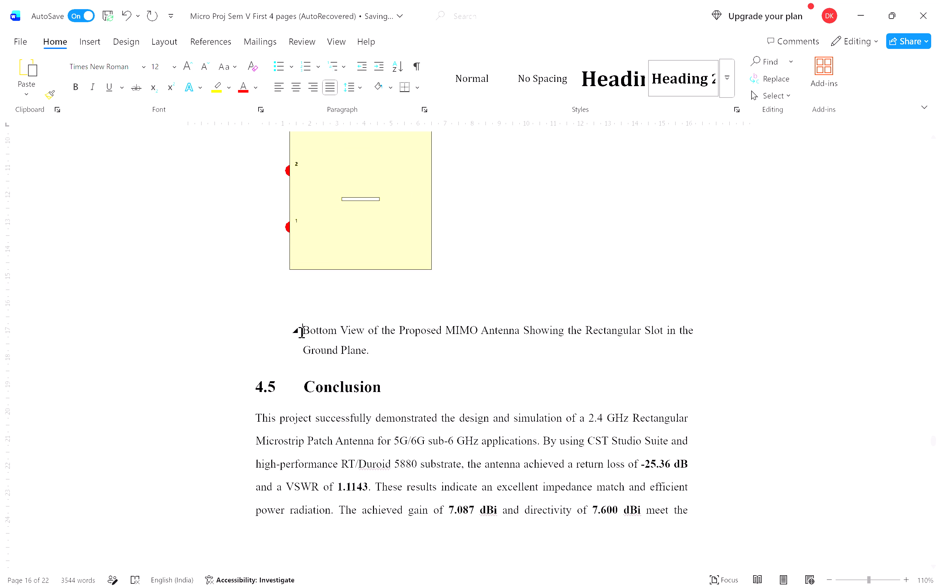
{"action": "left_click", "coordinate": [301, 332]}
{"action": "key", "text": "ctrl+BackSpace"}
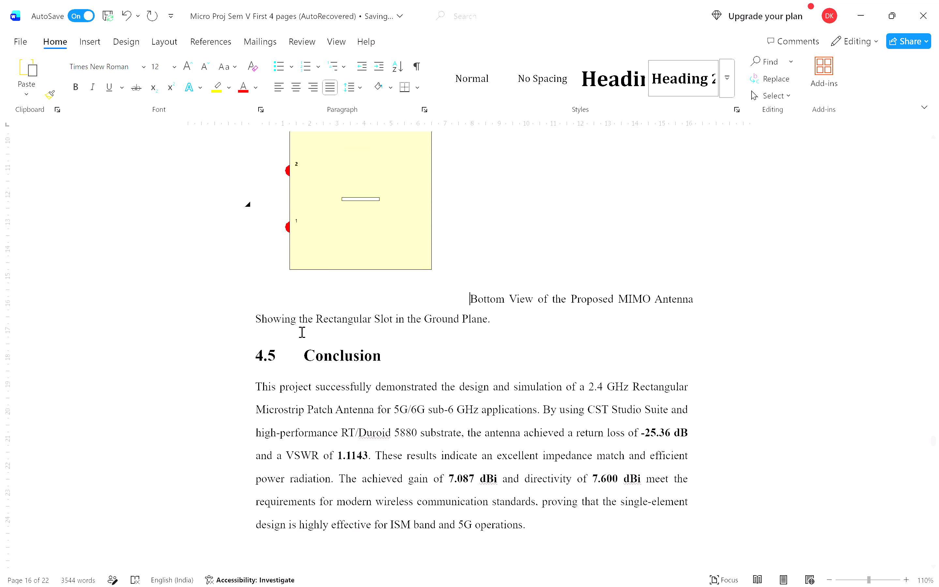
{"action": "key", "text": "Return"}
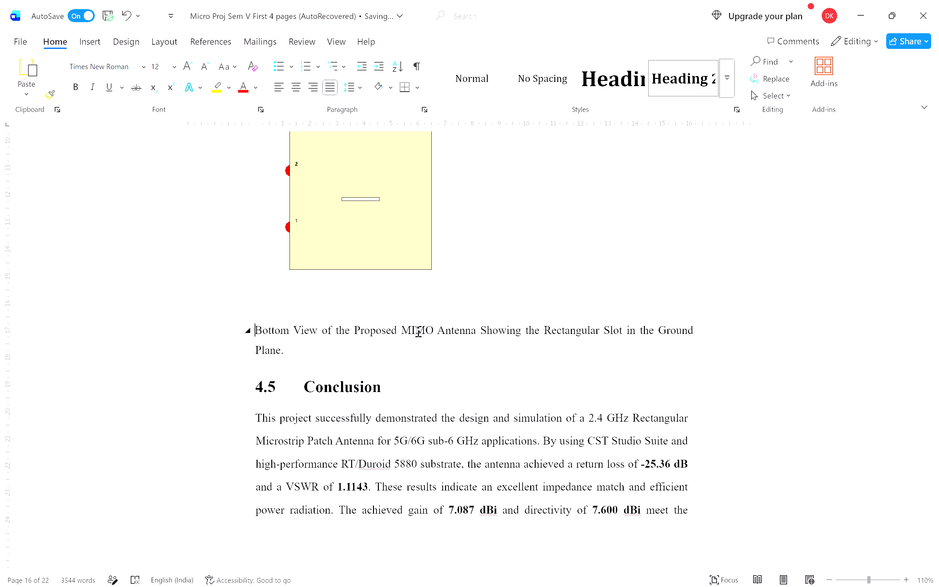
Renumber the Conclusion heading below the ground plane caption as 4.7.
{"action": "scroll", "coordinate": [456, 395], "scroll_direction": "down", "scroll_amount": 1}
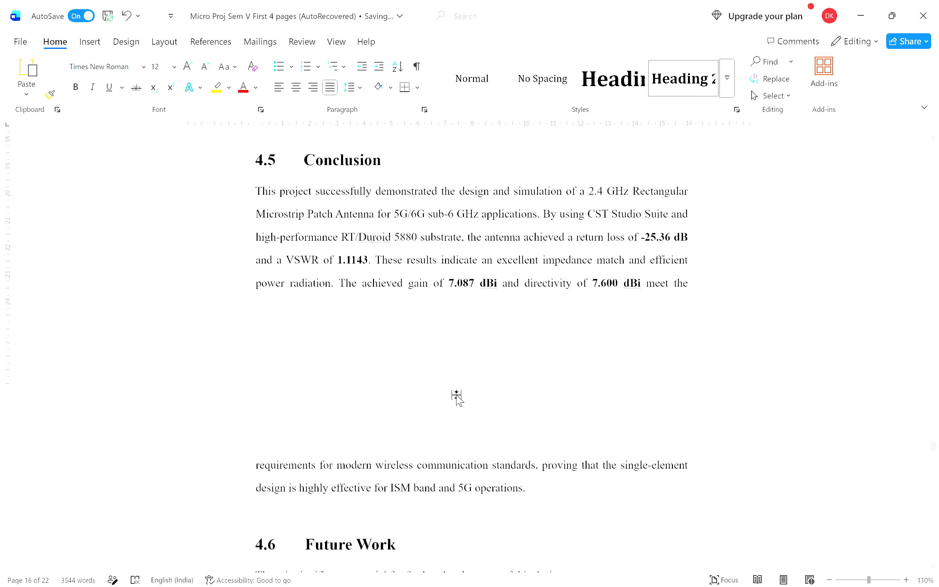
{"action": "scroll", "coordinate": [456, 395], "scroll_direction": "up", "scroll_amount": 3}
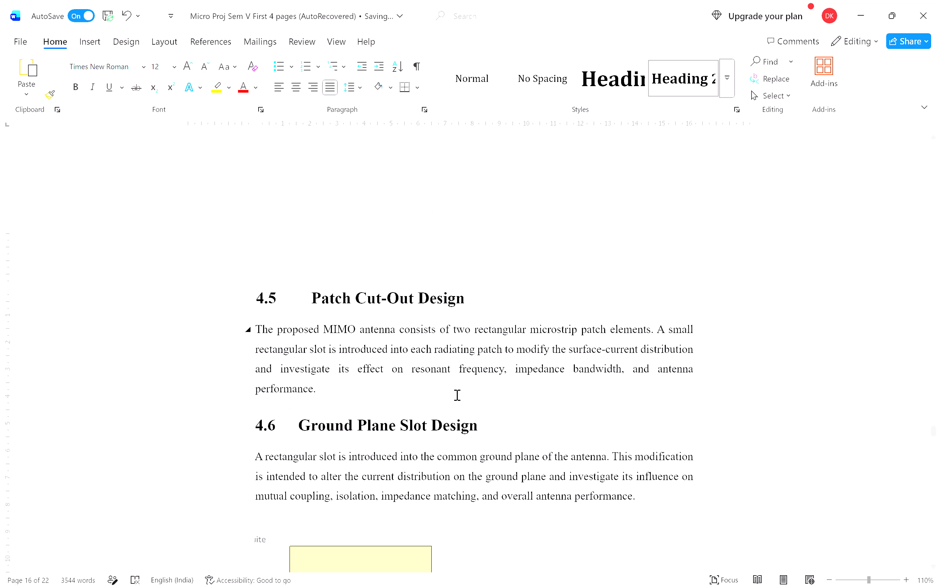
{"action": "scroll", "coordinate": [456, 395], "scroll_direction": "down", "scroll_amount": 2}
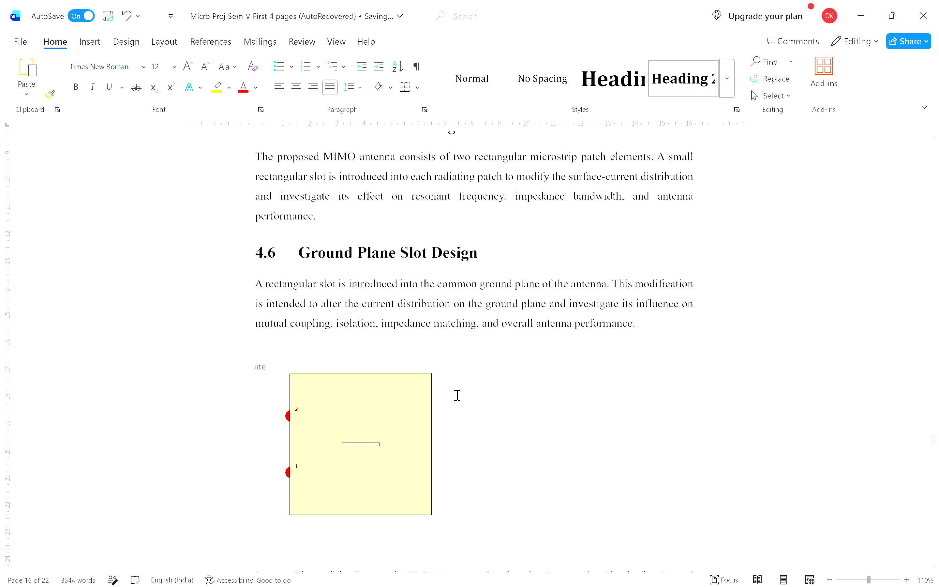
{"action": "scroll", "coordinate": [456, 395], "scroll_direction": "down", "scroll_amount": 1}
{"action": "left_click", "coordinate": [273, 372]}
{"action": "key", "text": "BackSpace"}
{"action": "key", "text": "7"}
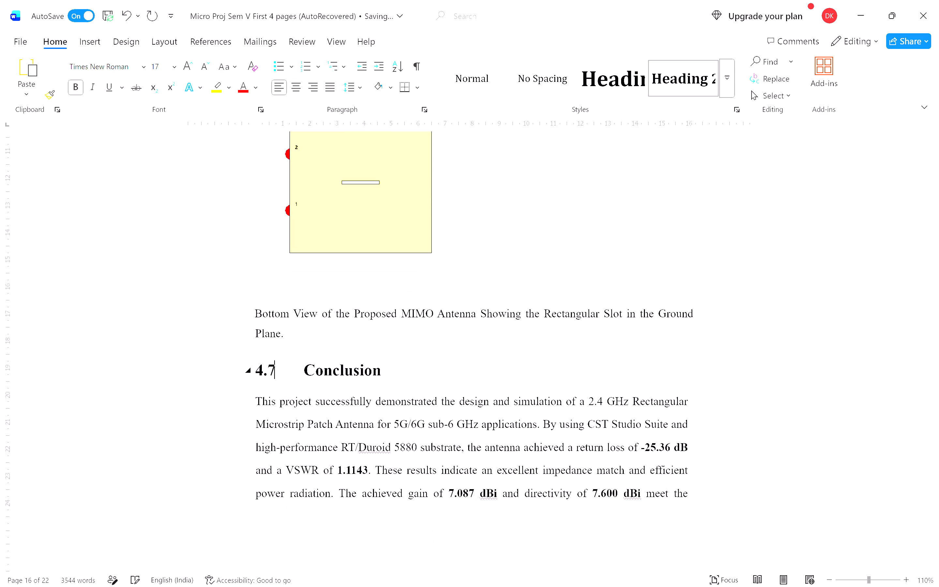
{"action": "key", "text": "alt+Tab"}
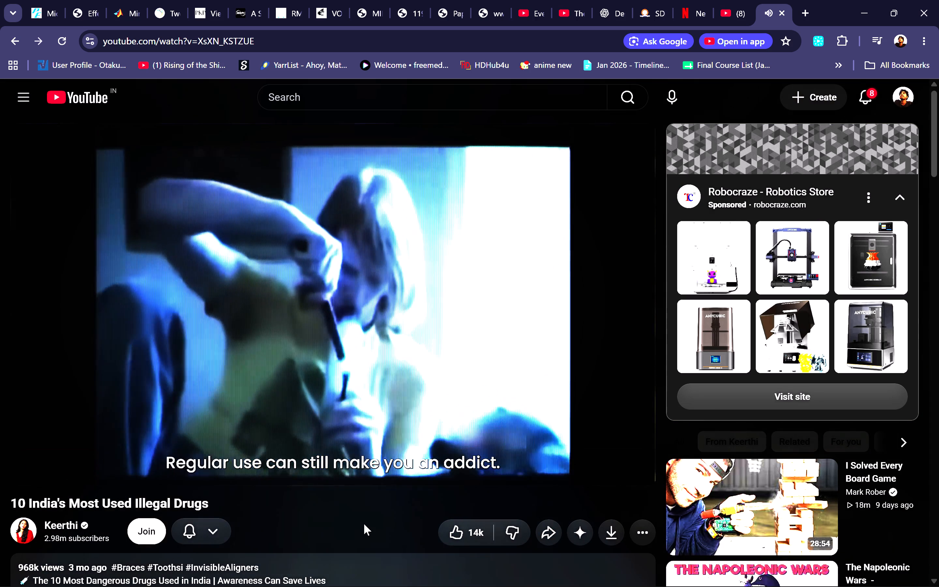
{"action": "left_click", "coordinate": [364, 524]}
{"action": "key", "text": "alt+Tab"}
Switch to CST Studio Suite and view the S1,1 S-parameter plot of the MIMO antenna.
{"action": "key", "text": "alt+Tab"}
{"action": "key", "text": "alt+Tab"}
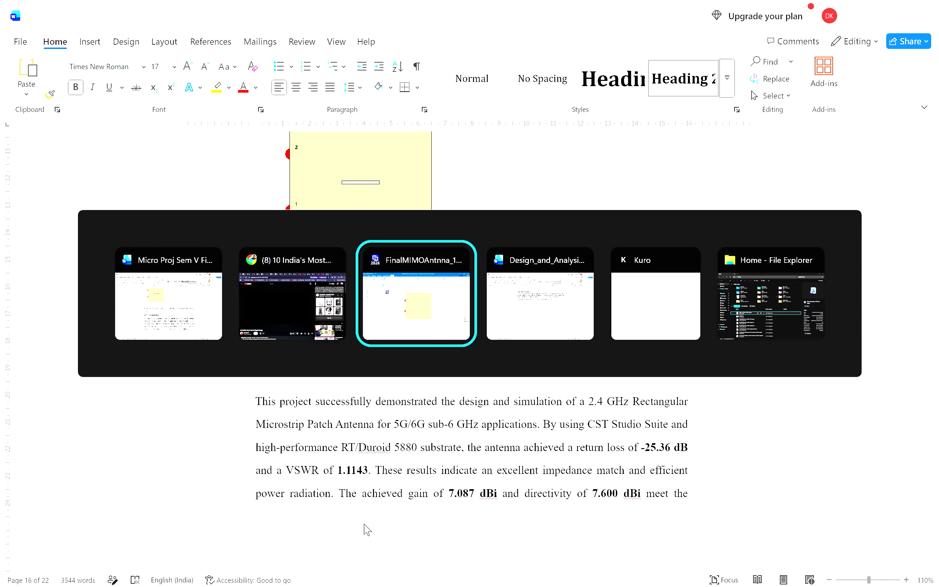
{"action": "left_click_drag", "start_coordinate": [572, 287], "coordinate": [613, 411]}
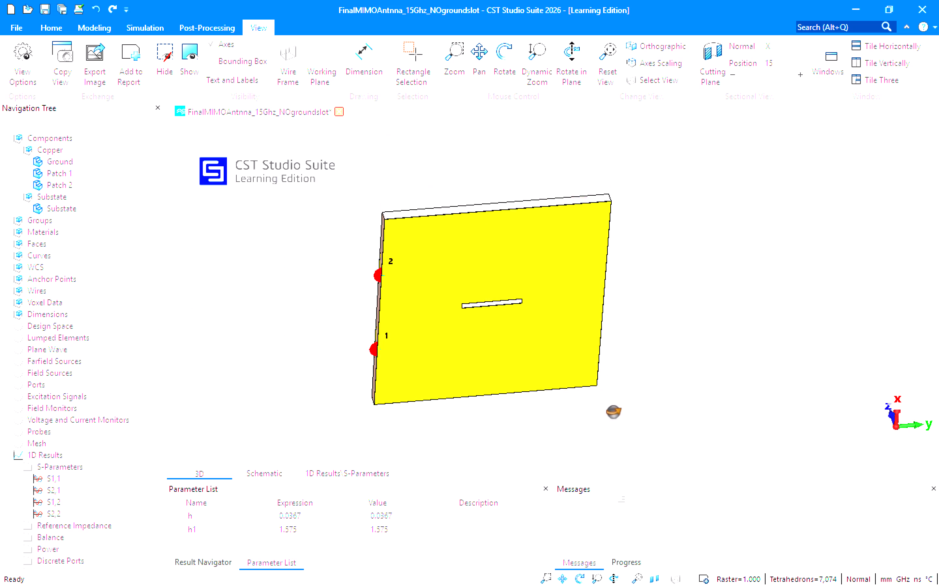
{"action": "left_click_drag", "start_coordinate": [613, 411], "coordinate": [724, 473]}
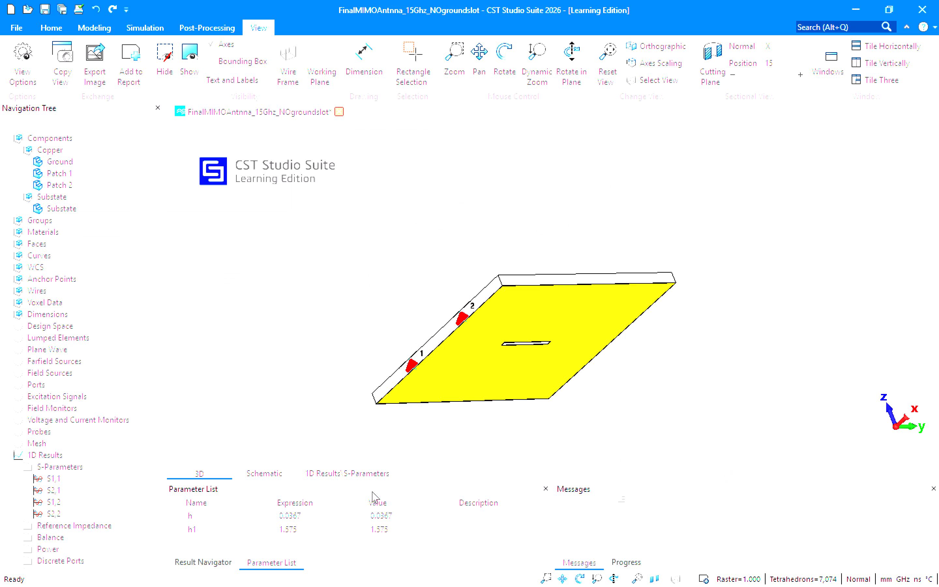
{"action": "left_click", "coordinate": [79, 478]}
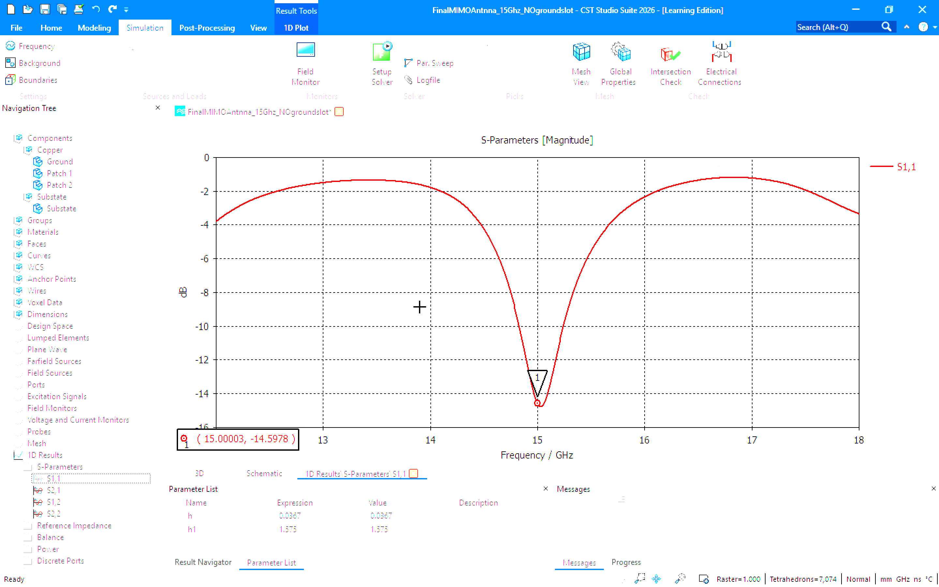
{"action": "scroll", "coordinate": [419, 311], "scroll_direction": "up", "scroll_amount": 2}
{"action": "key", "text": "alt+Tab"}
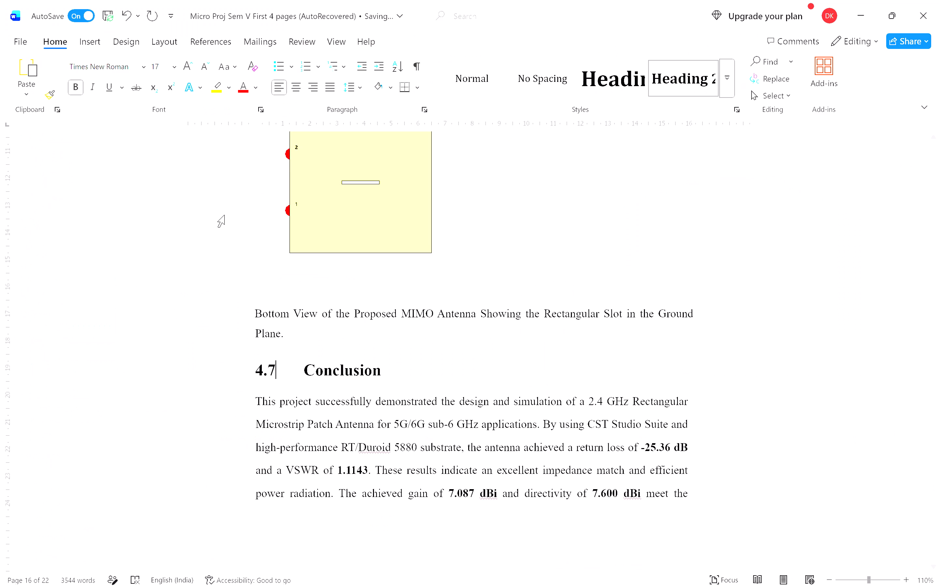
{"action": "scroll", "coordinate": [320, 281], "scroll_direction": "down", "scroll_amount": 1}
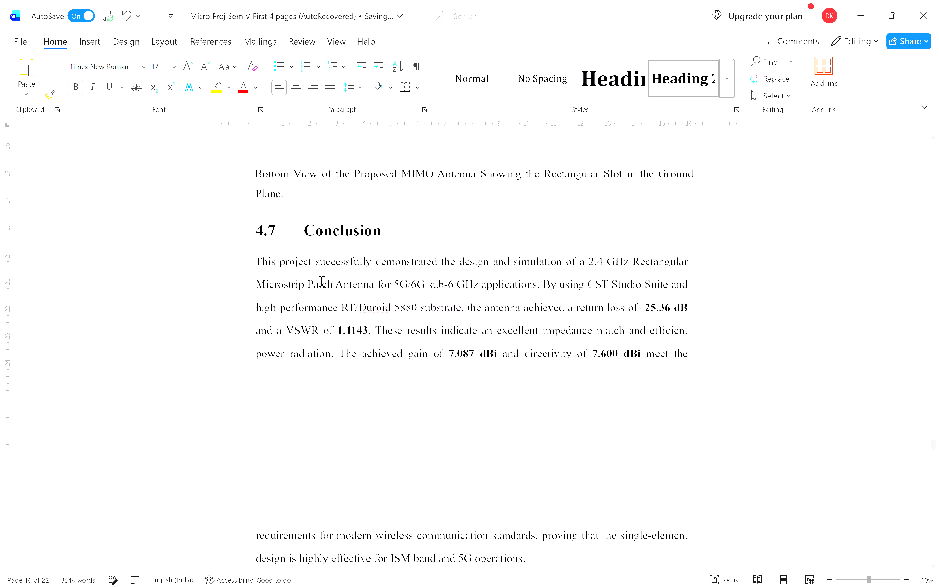
Switch to the YouTube video in Chrome and pause it.
{"action": "key", "text": "alt+Tab"}
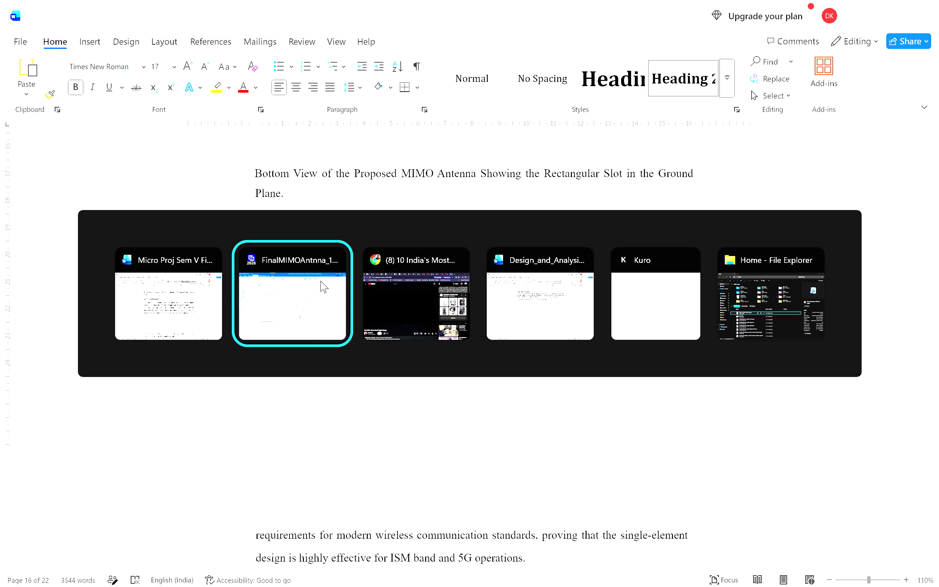
{"action": "key", "text": "alt+Tab"}
{"action": "key", "text": "space"}
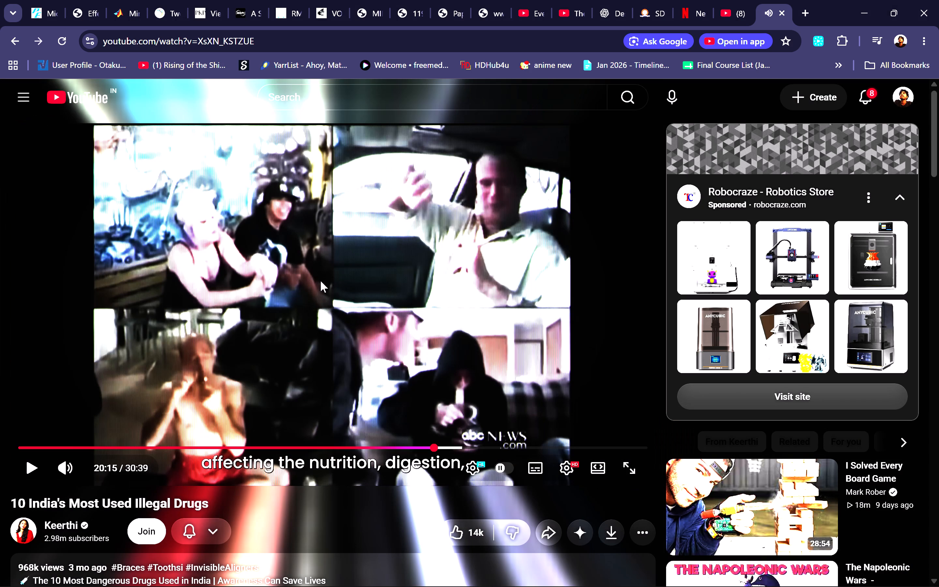
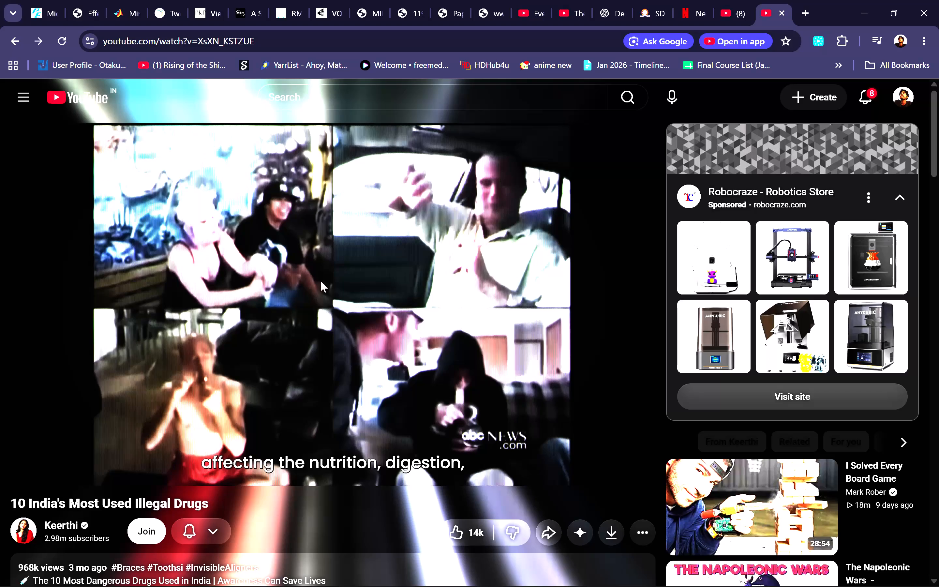
Search Google for "plagerism" in a new tab and play the word's pronunciation.
{"action": "type", "text": "pl"}
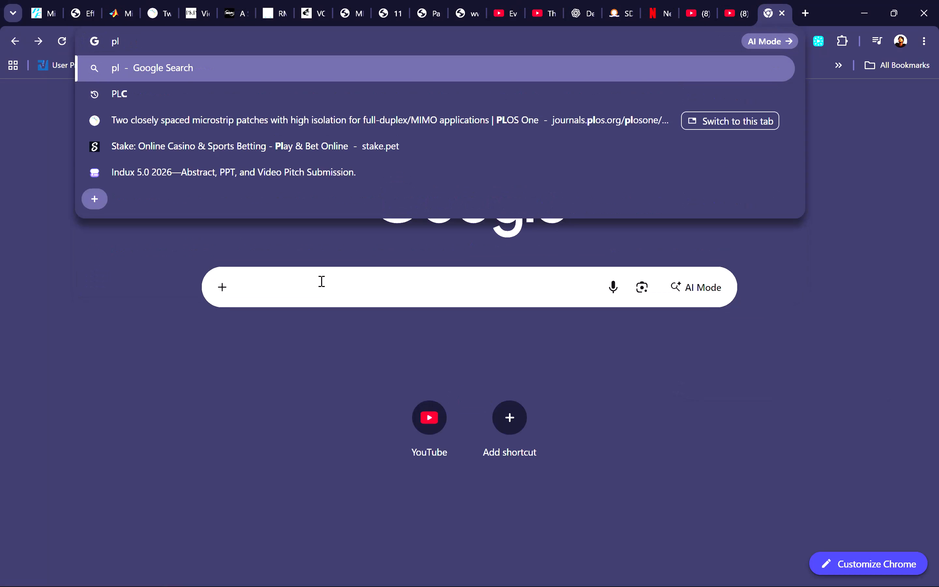
{"action": "type", "text": "agrs"}
{"action": "key", "text": "BackSpace"}
{"action": "type", "text": "ri"}
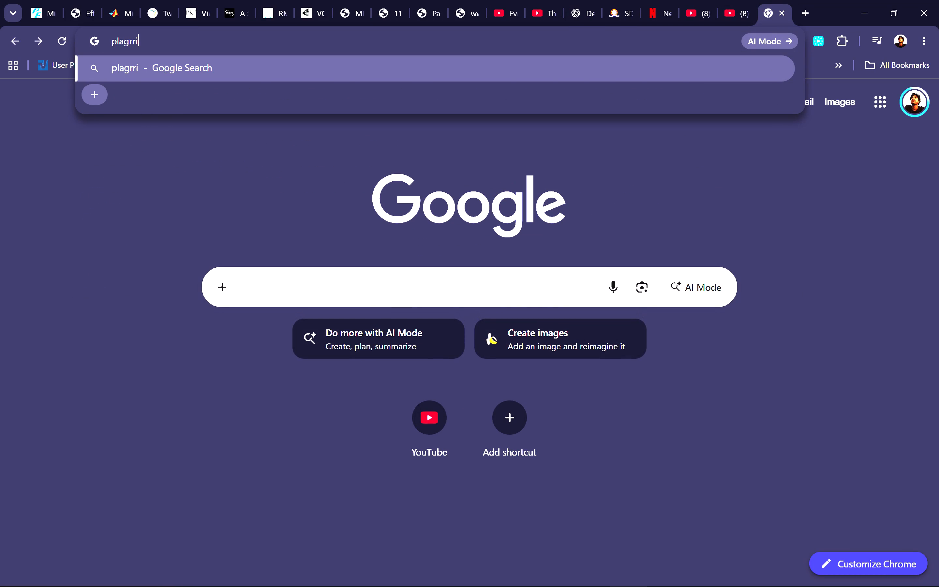
{"action": "key", "text": "BackSpace"}
{"action": "key", "text": "BackSpace"}
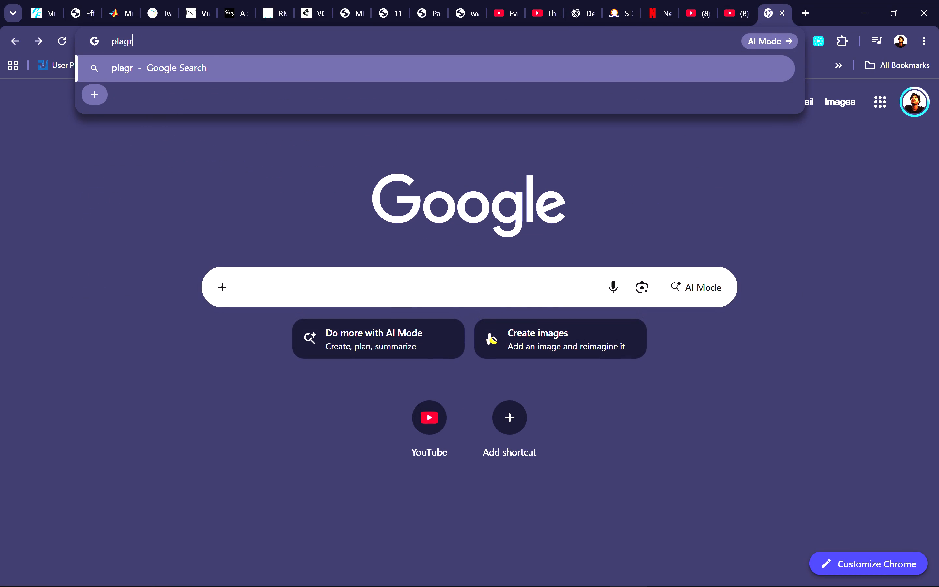
{"action": "key", "text": "BackSpace"}
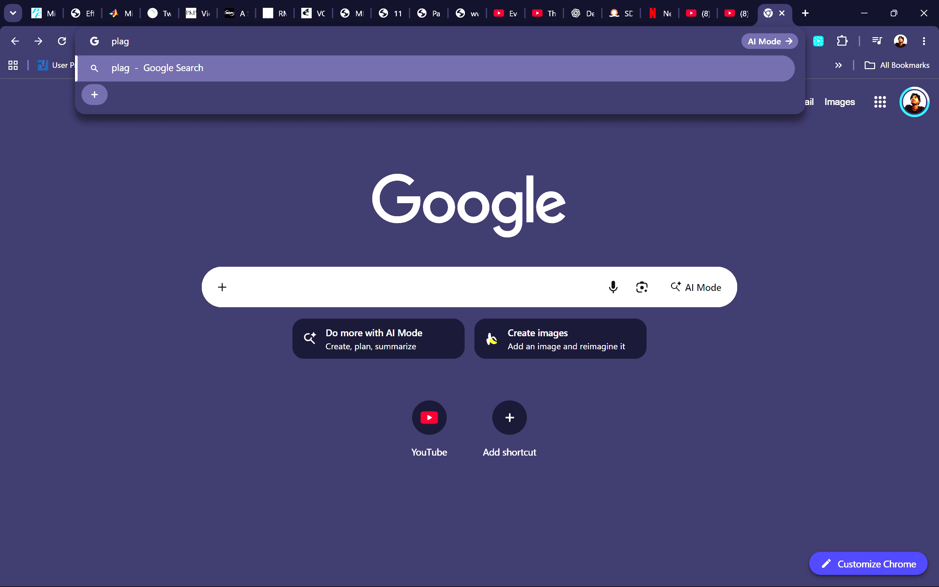
{"action": "key", "text": "e"}
{"action": "key", "text": "e"}
{"action": "key", "text": "e"}
{"action": "key", "text": "e"}
{"action": "key", "text": "e"}
{"action": "key", "text": "e"}
{"action": "key", "text": "e"}
{"action": "key", "text": "e"}
{"action": "key", "text": "e"}
{"action": "key", "text": "e"}
{"action": "key", "text": "e"}
{"action": "key", "text": "e"}
{"action": "key", "text": "e"}
{"action": "key", "text": "e"}
{"action": "key", "text": "e"}
{"action": "key", "text": "e"}
{"action": "key", "text": "e"}
{"action": "key", "text": "e"}
{"action": "key", "text": "e"}
{"action": "key", "text": "e"}
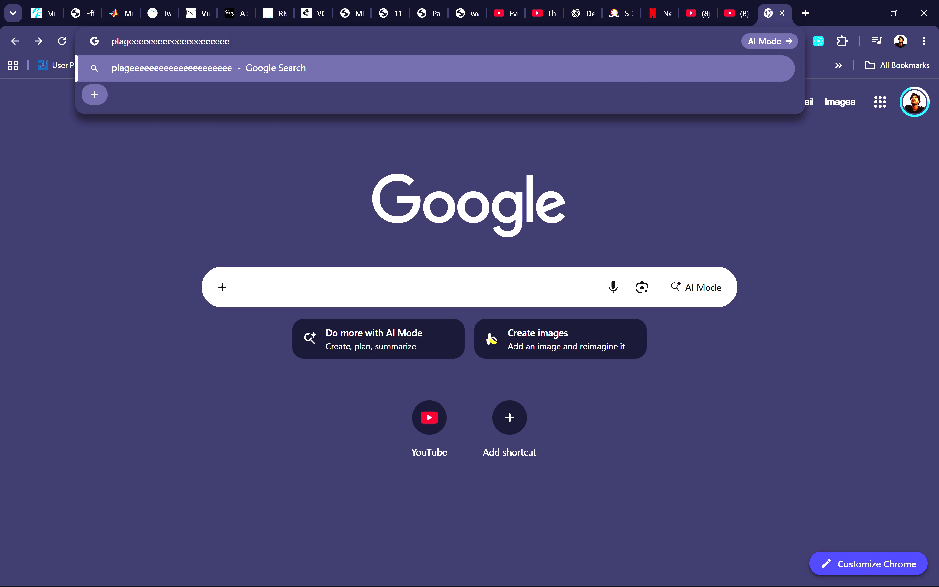
{"action": "key", "text": "ctrl+BackSpace"}
{"action": "type", "text": "plager"}
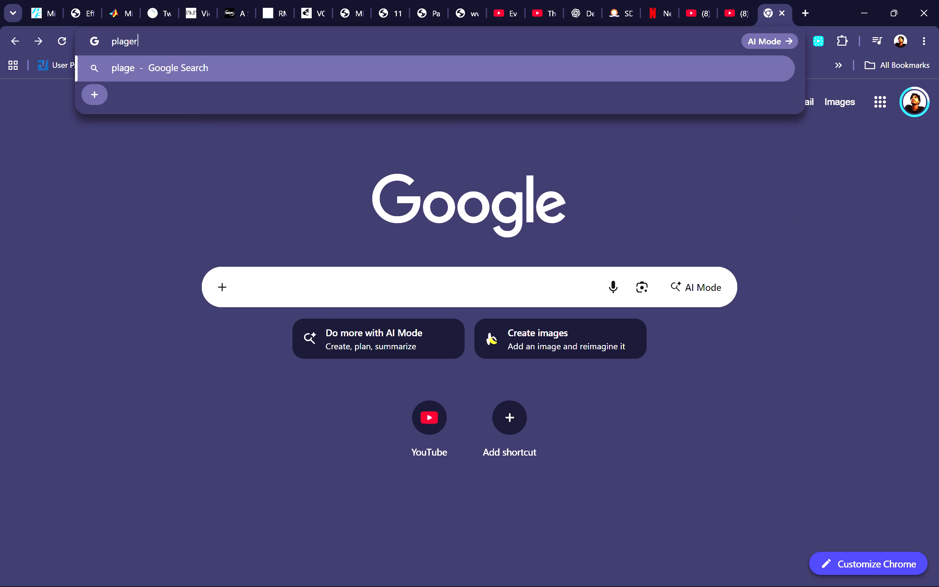
{"action": "type", "text": "ism"}
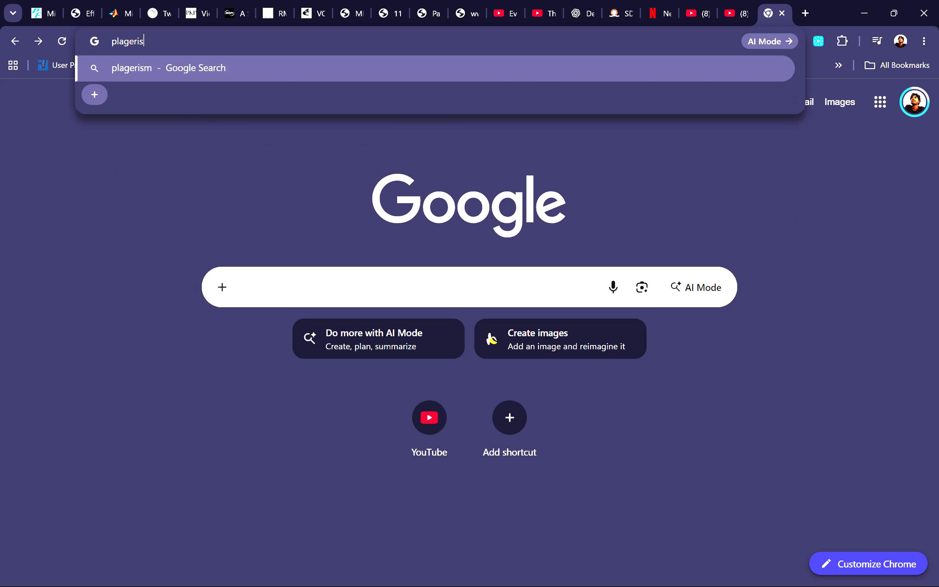
{"action": "key", "text": "Return"}
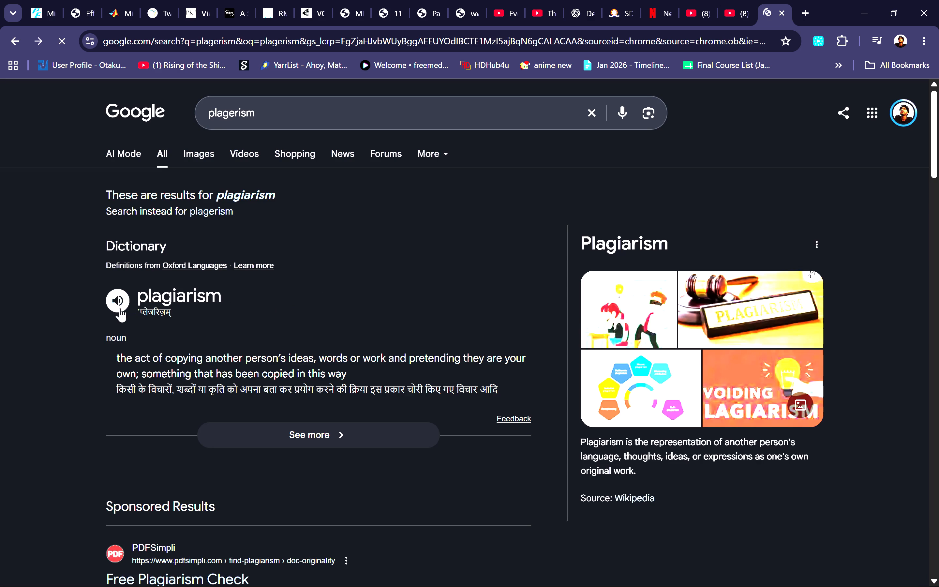
{"action": "left_click", "coordinate": [118, 308]}
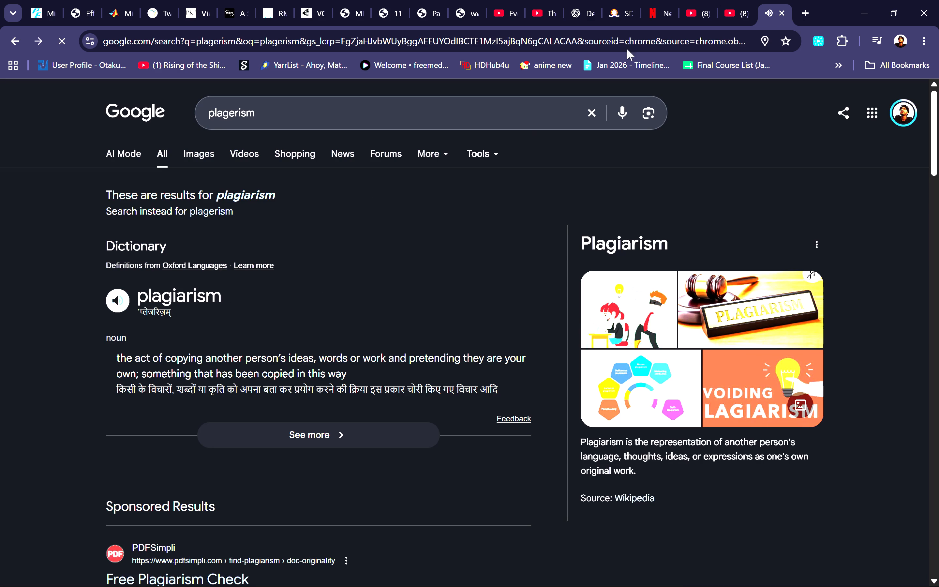
Close the plagiarism search tab and resume the YouTube video.
{"action": "middle_click", "coordinate": [780, 1]}
{"action": "left_click", "coordinate": [546, 292]}
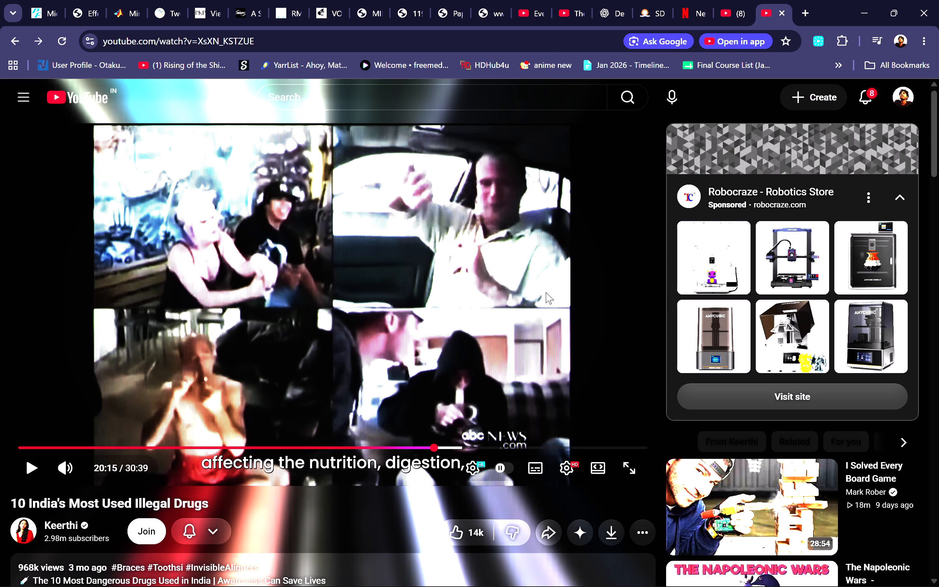
{"action": "key", "text": "alt+Tab"}
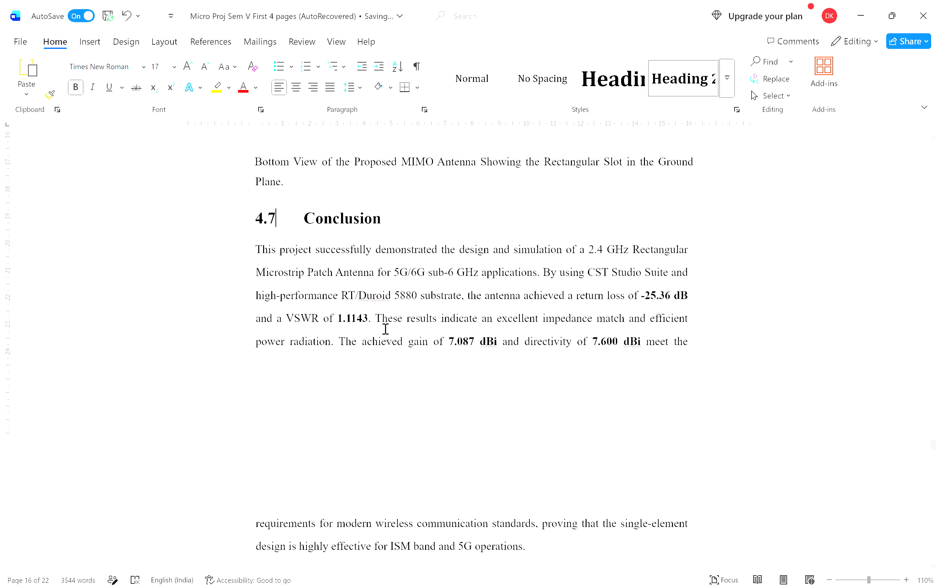
{"action": "left_click_drag", "start_coordinate": [255, 243], "coordinate": [442, 298]}
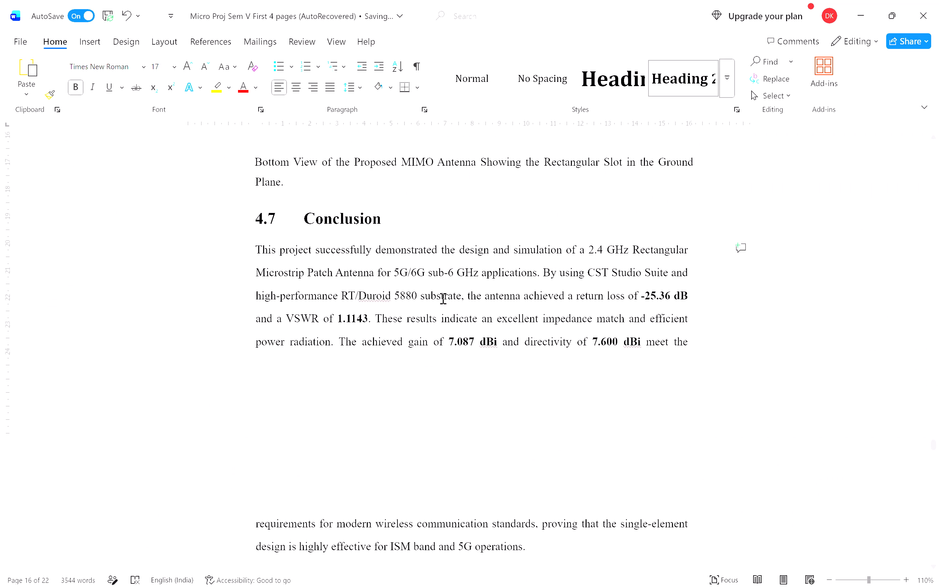
{"action": "left_click_drag", "start_coordinate": [442, 298], "coordinate": [514, 537]}
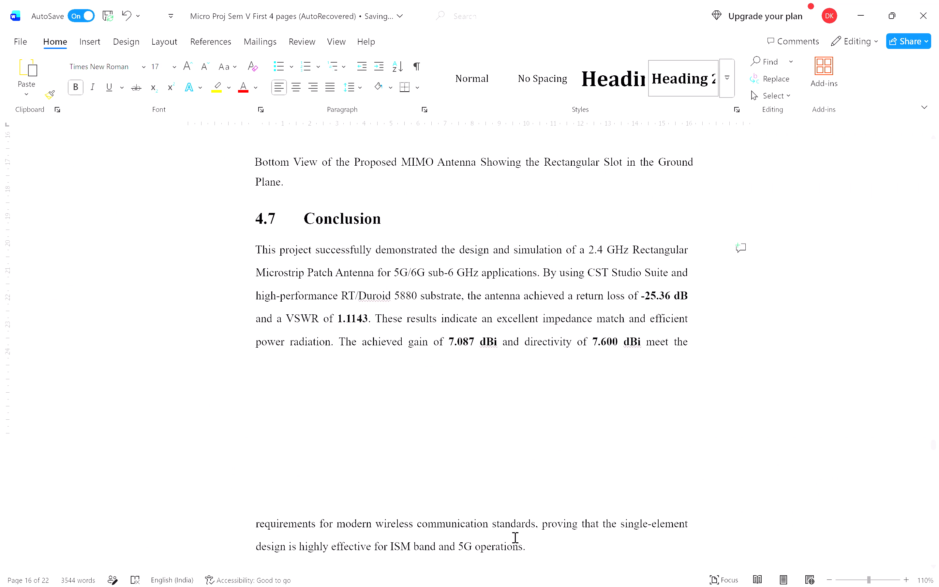
{"action": "left_click_drag", "start_coordinate": [514, 537], "coordinate": [569, 399]}
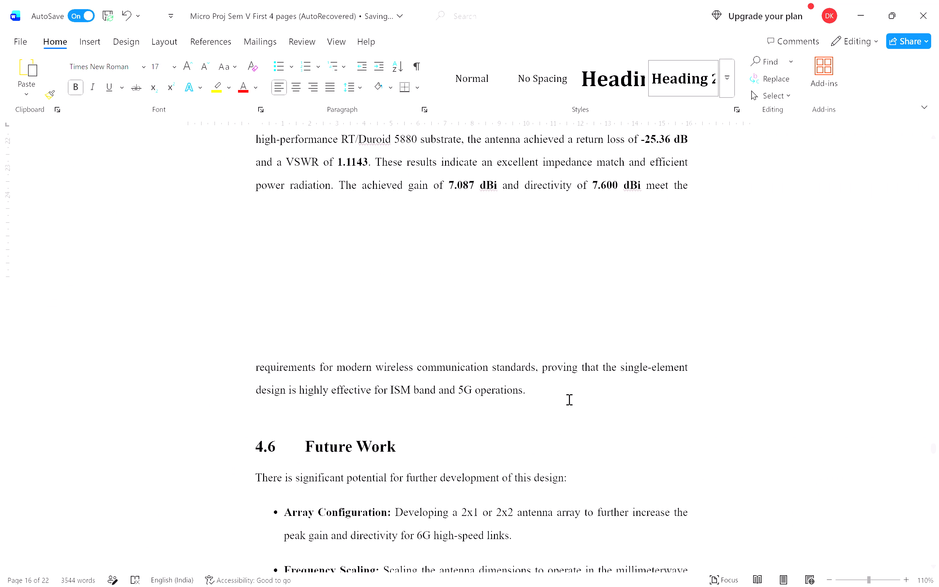
{"action": "left_click_drag", "start_coordinate": [569, 399], "coordinate": [582, 399]}
{"action": "key", "text": "BackSpace"}
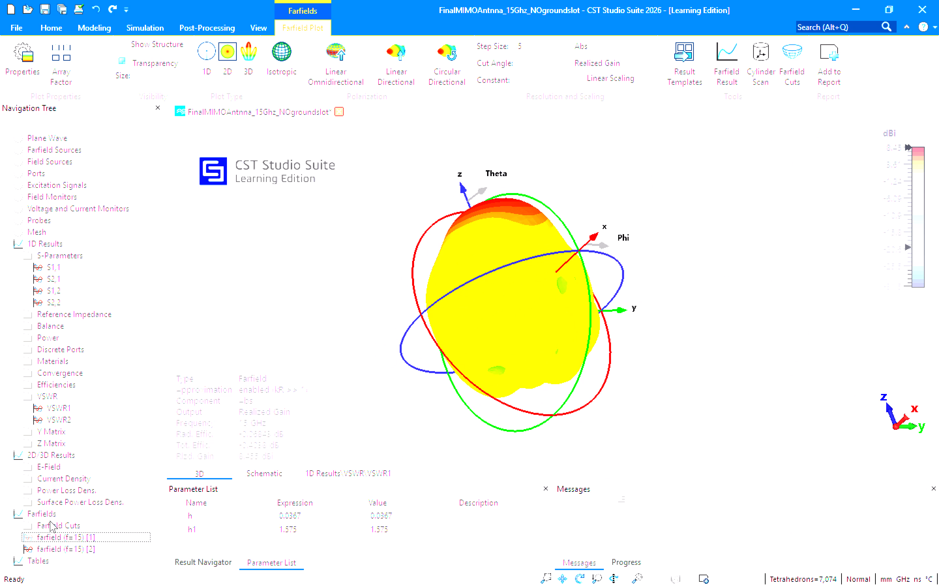
{"action": "scroll", "coordinate": [50, 521], "scroll_direction": "down", "scroll_amount": 1}
Check the Schematic, 3D and VSWR1 result views, and close the VSWR1 plot.
{"action": "left_click", "coordinate": [259, 471]}
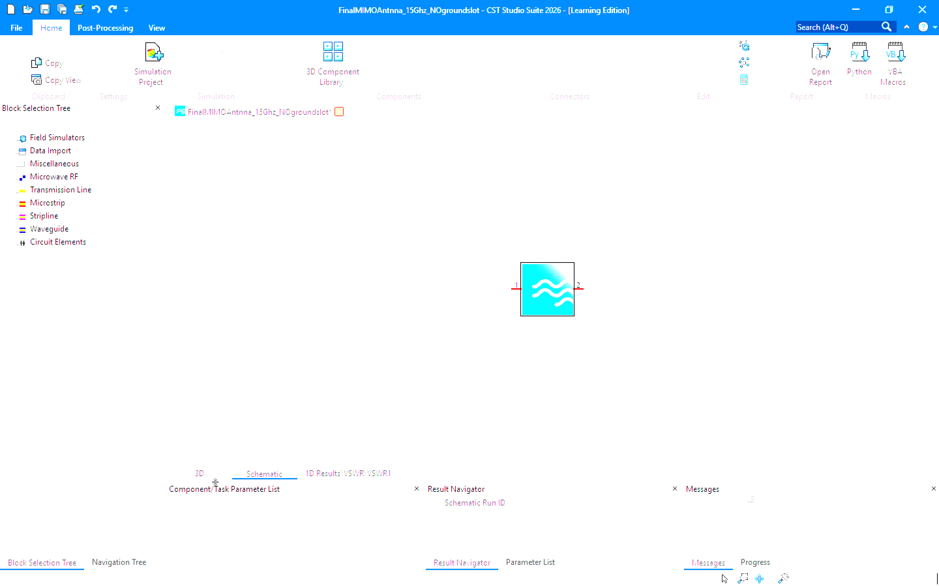
{"action": "left_click", "coordinate": [207, 479]}
{"action": "left_click", "coordinate": [215, 473]}
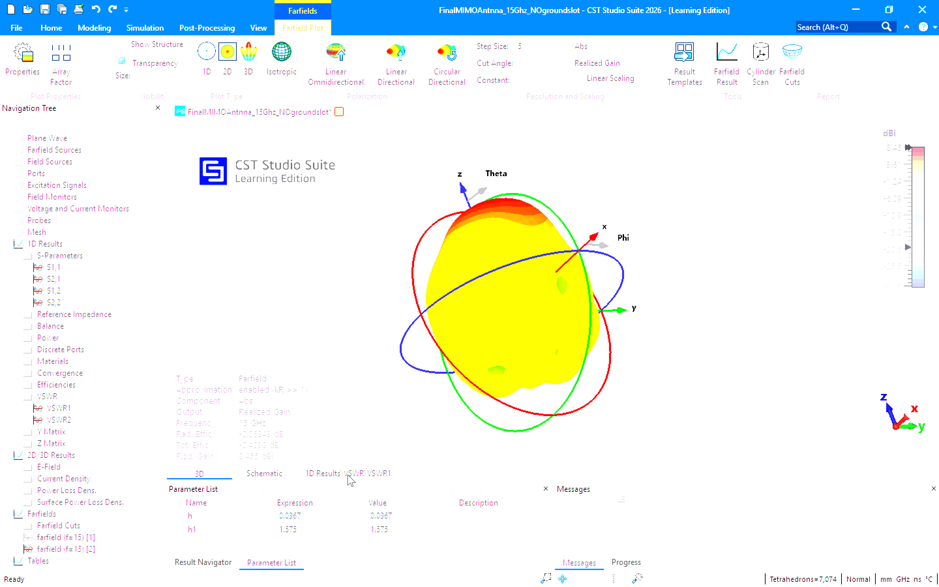
{"action": "left_click", "coordinate": [348, 474]}
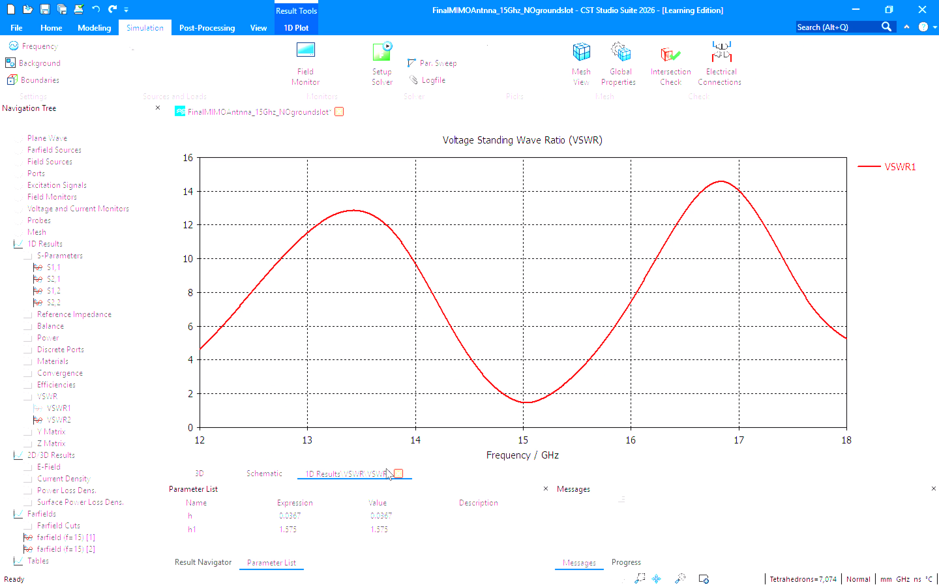
{"action": "left_click", "coordinate": [395, 474]}
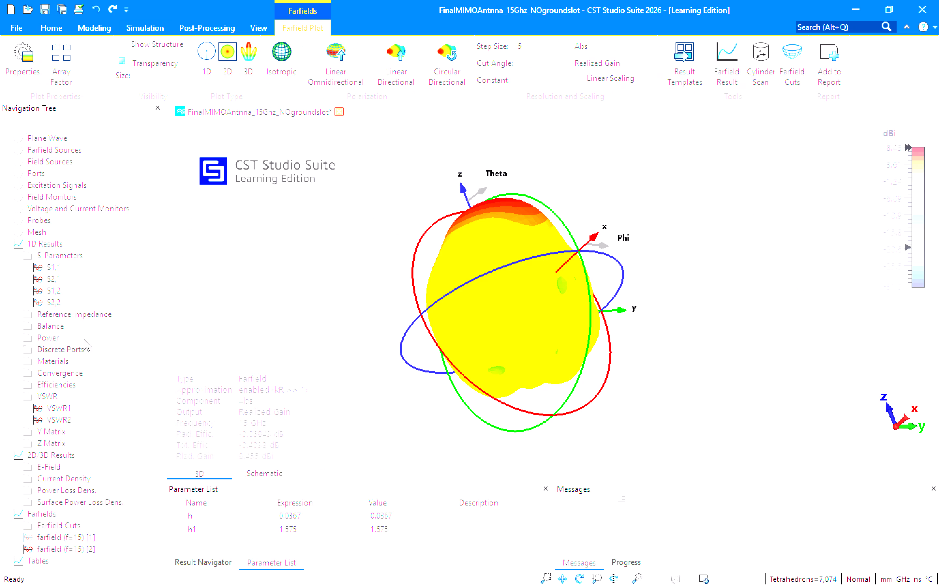
Examine the Excitation [1] power plot under the 1D Results Power folder, and collapse the folder again.
{"action": "double_click", "coordinate": [95, 338]}
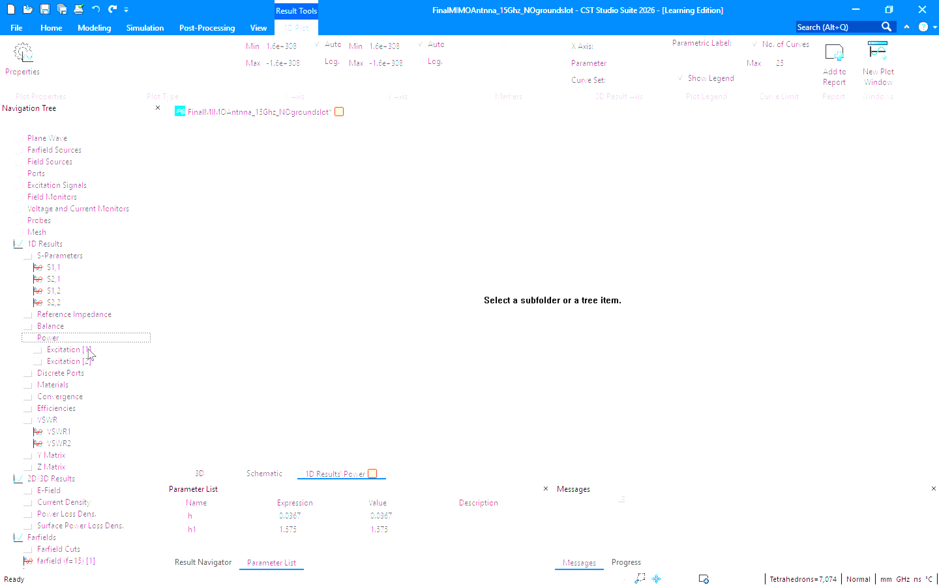
{"action": "triple_click", "coordinate": [88, 349]}
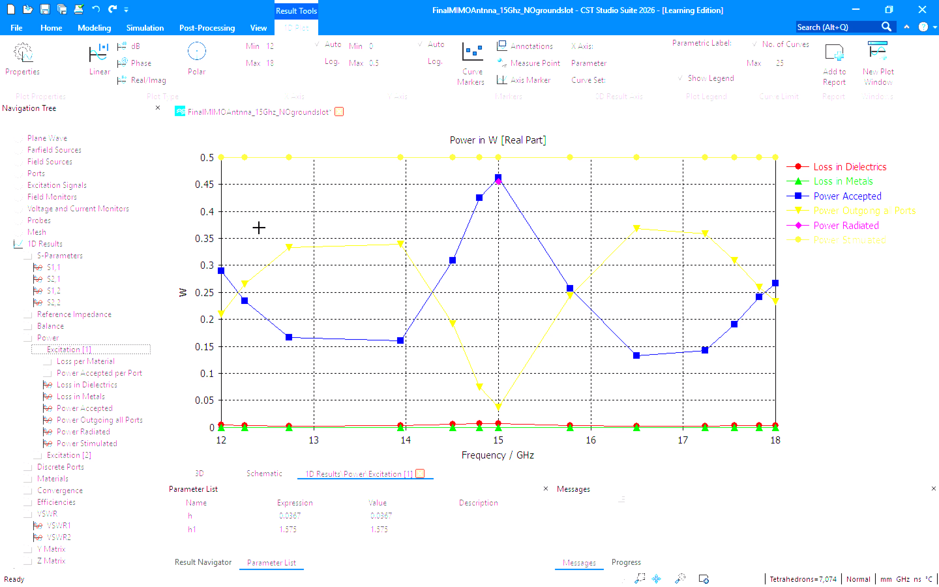
{"action": "scroll", "coordinate": [96, 328], "scroll_direction": "up", "scroll_amount": 1}
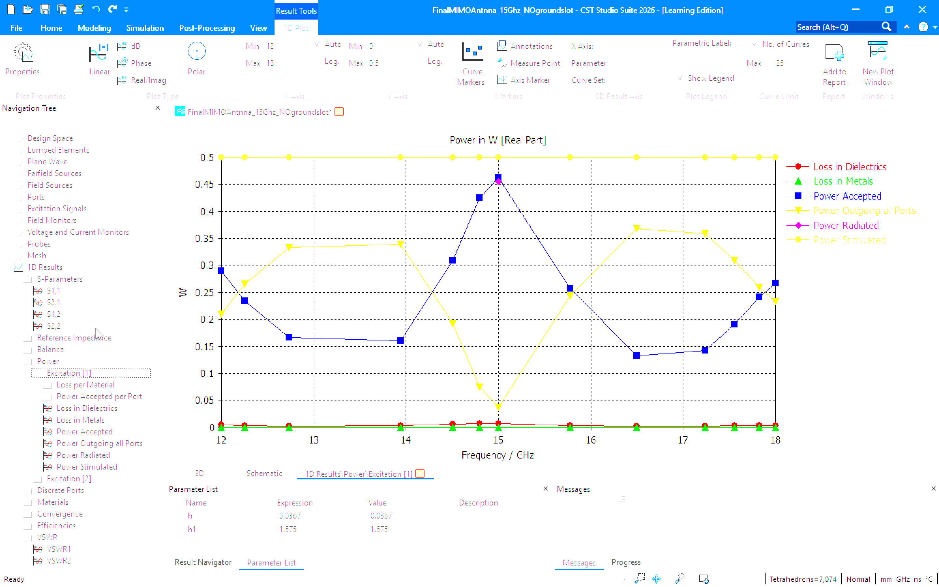
{"action": "scroll", "coordinate": [96, 328], "scroll_direction": "up", "scroll_amount": 2}
{"action": "scroll", "coordinate": [96, 328], "scroll_direction": "down", "scroll_amount": 1}
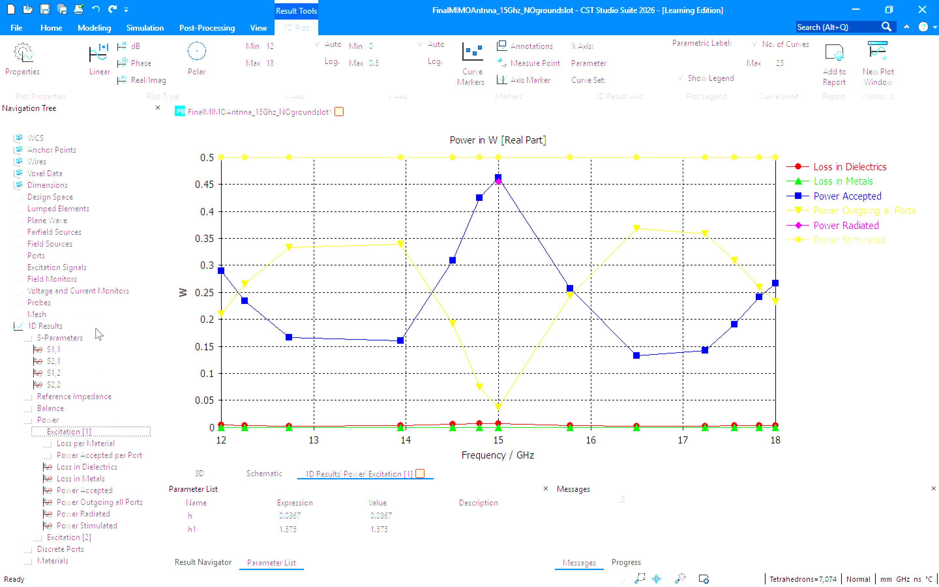
{"action": "scroll", "coordinate": [96, 328], "scroll_direction": "down", "scroll_amount": 1}
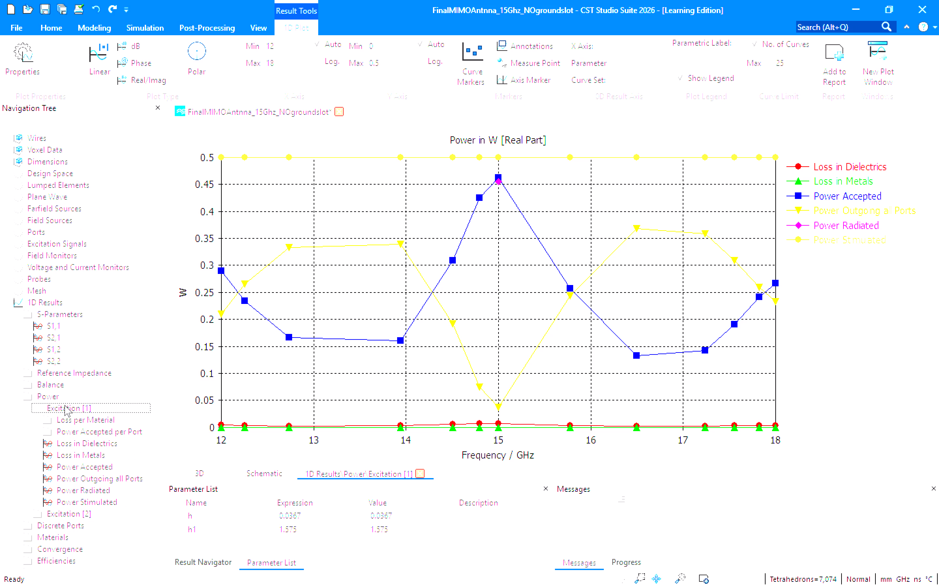
{"action": "double_click", "coordinate": [65, 405]}
{"action": "double_click", "coordinate": [79, 394]}
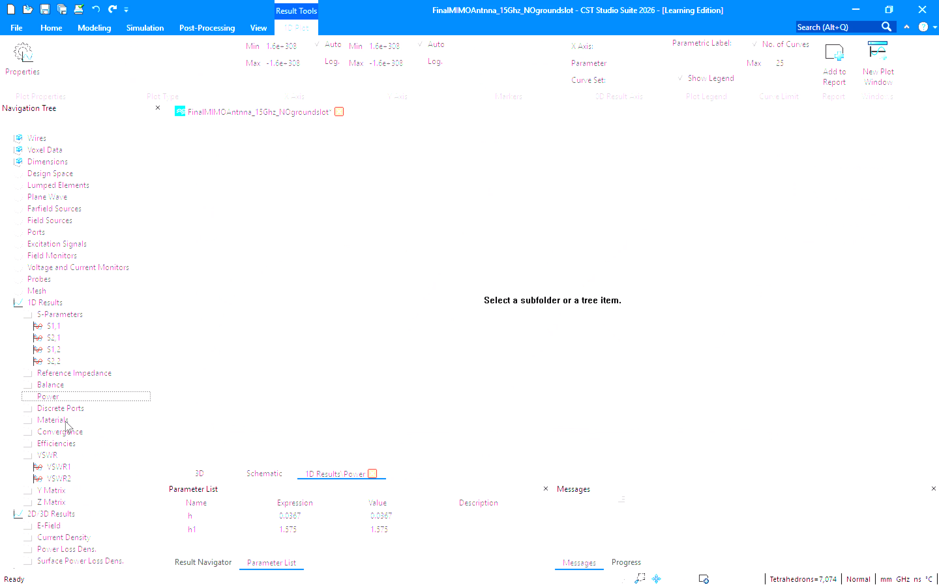
Browse the 1D result folders and examine the e-field (f=15) [2] arrow plot around both antenna patches.
{"action": "left_click", "coordinate": [65, 421]}
{"action": "left_click", "coordinate": [64, 426]}
{"action": "scroll", "coordinate": [60, 478], "scroll_direction": "down", "scroll_amount": 1}
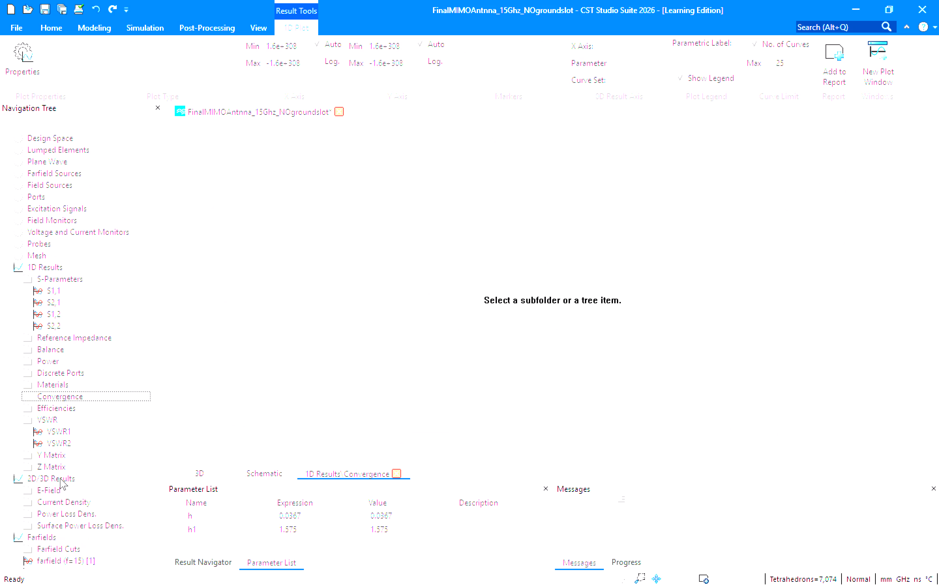
{"action": "scroll", "coordinate": [60, 478], "scroll_direction": "down", "scroll_amount": 1}
{"action": "double_click", "coordinate": [89, 462]}
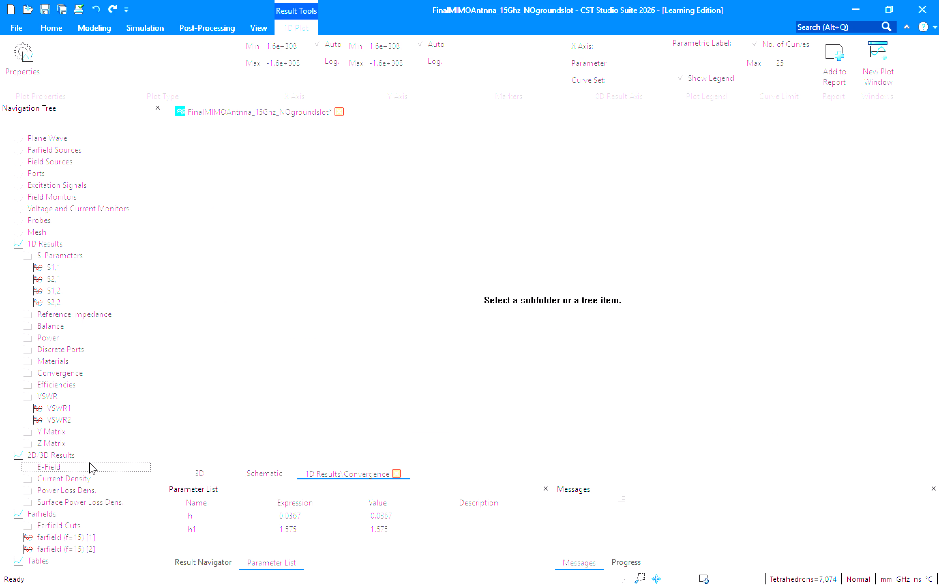
{"action": "left_click", "coordinate": [83, 485]}
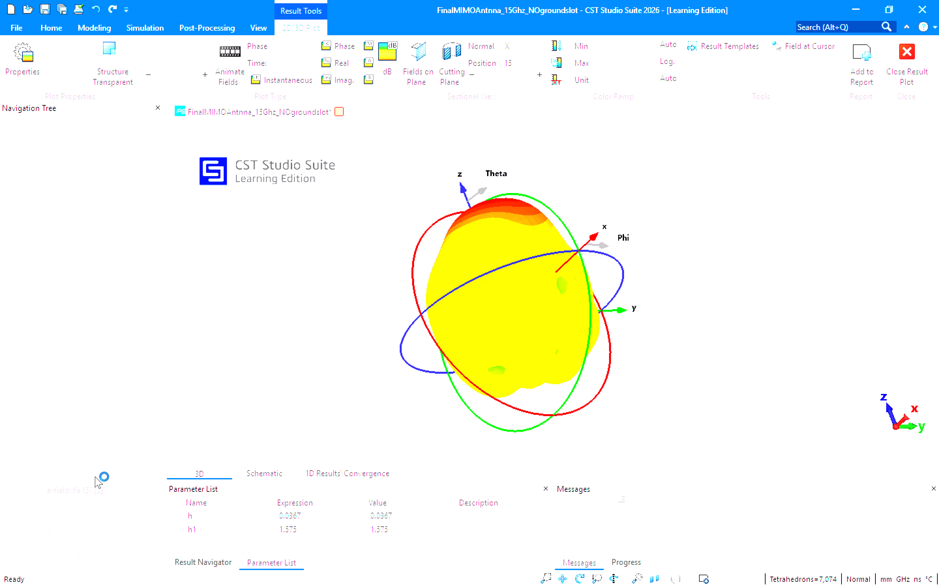
{"action": "left_click", "coordinate": [95, 476]}
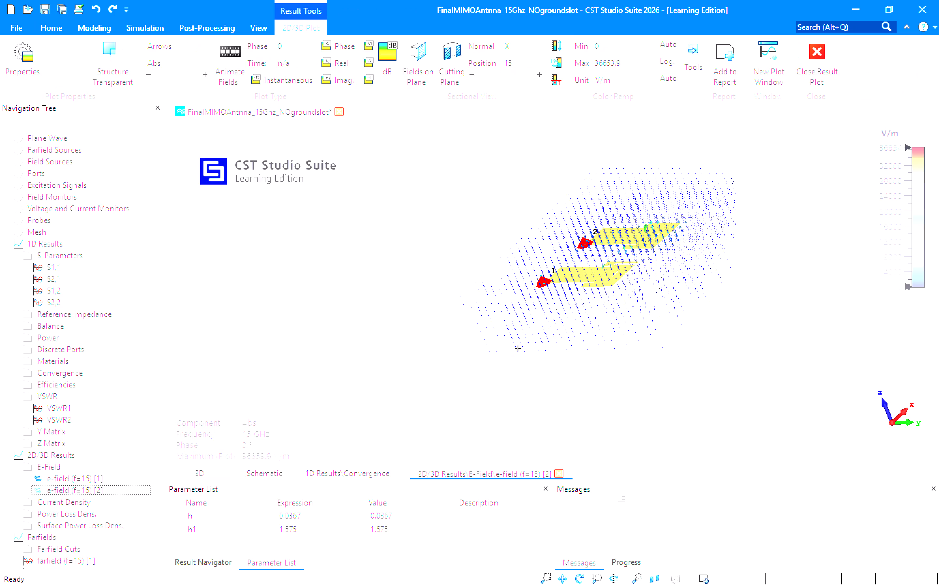
{"action": "left_click_drag", "start_coordinate": [555, 318], "coordinate": [481, 357]}
{"action": "left_click_drag", "start_coordinate": [481, 357], "coordinate": [435, 555], "text": "ctrl"}
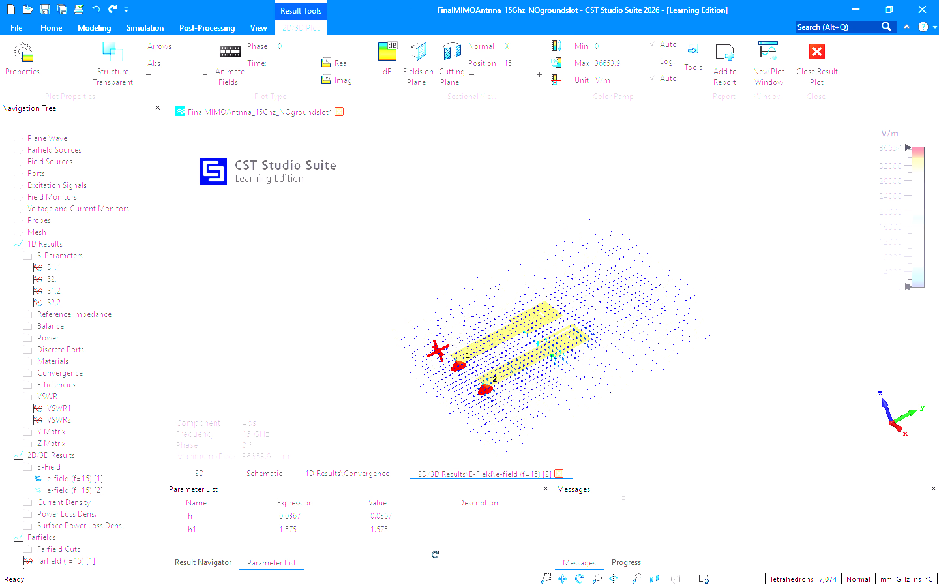
{"action": "left_click_drag", "start_coordinate": [435, 555], "coordinate": [478, 501], "text": "ctrl"}
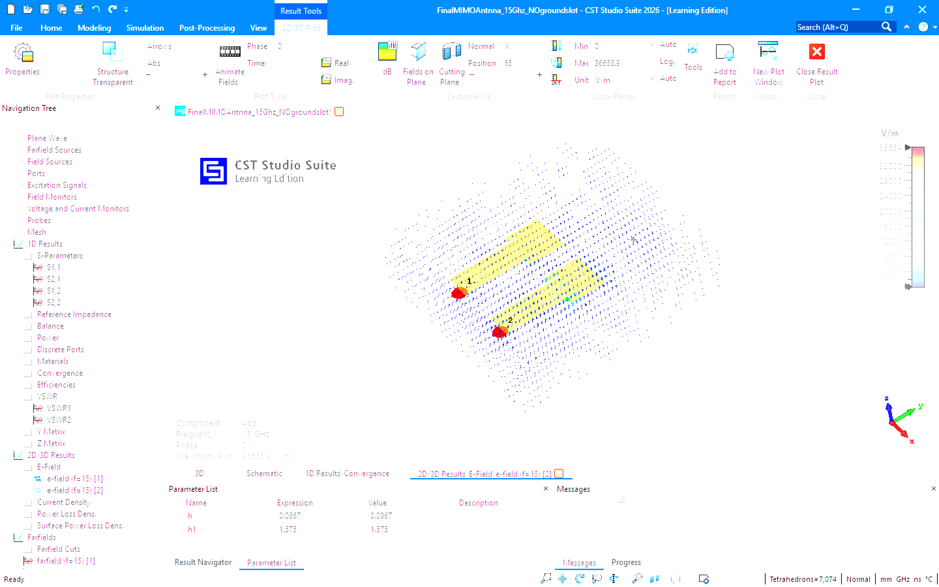
{"action": "left_click_drag", "start_coordinate": [633, 240], "coordinate": [567, 266]}
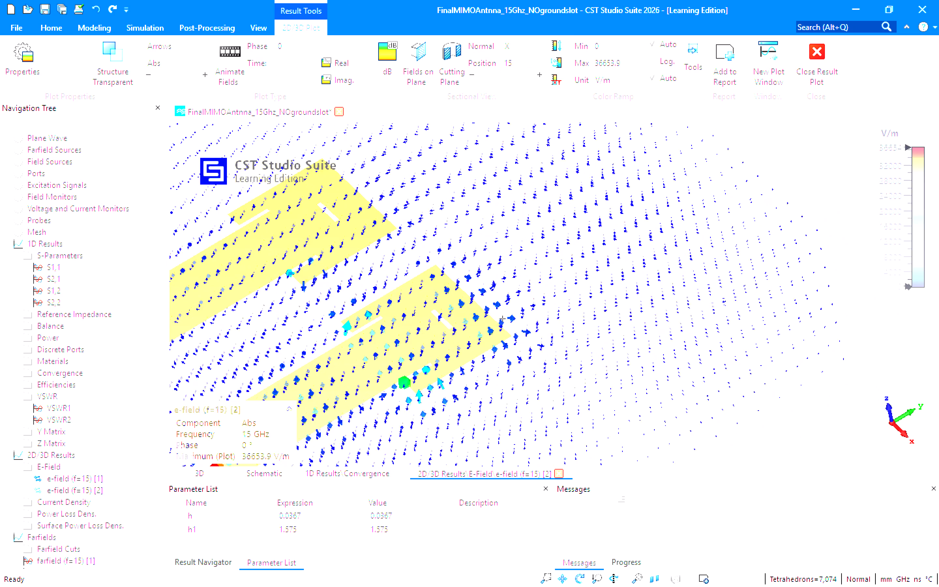
{"action": "left_click_drag", "start_coordinate": [355, 350], "coordinate": [395, 309]}
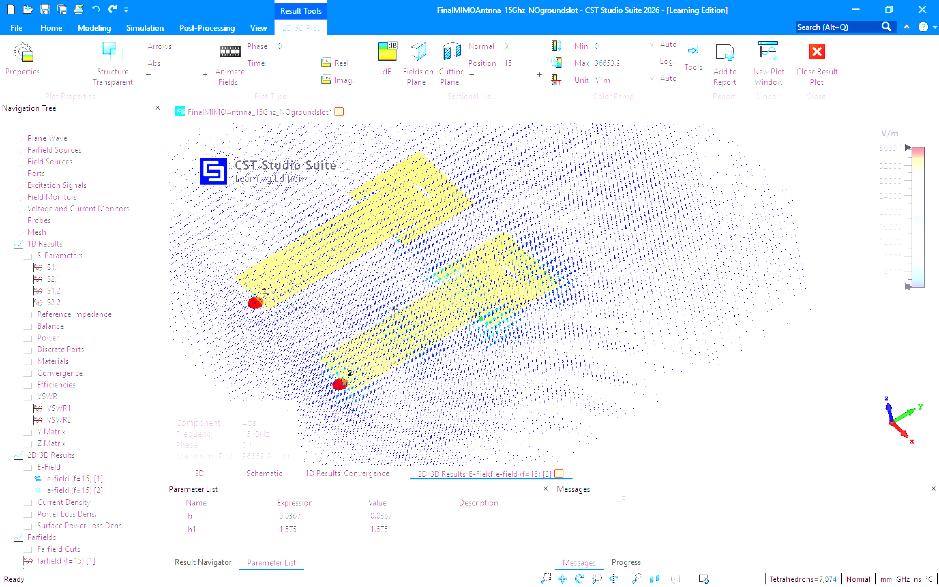
Examine the loss (f=15) [1] power loss density distribution over the whole antenna board.
{"action": "left_click", "coordinate": [63, 511]}
{"action": "double_click", "coordinate": [63, 511]}
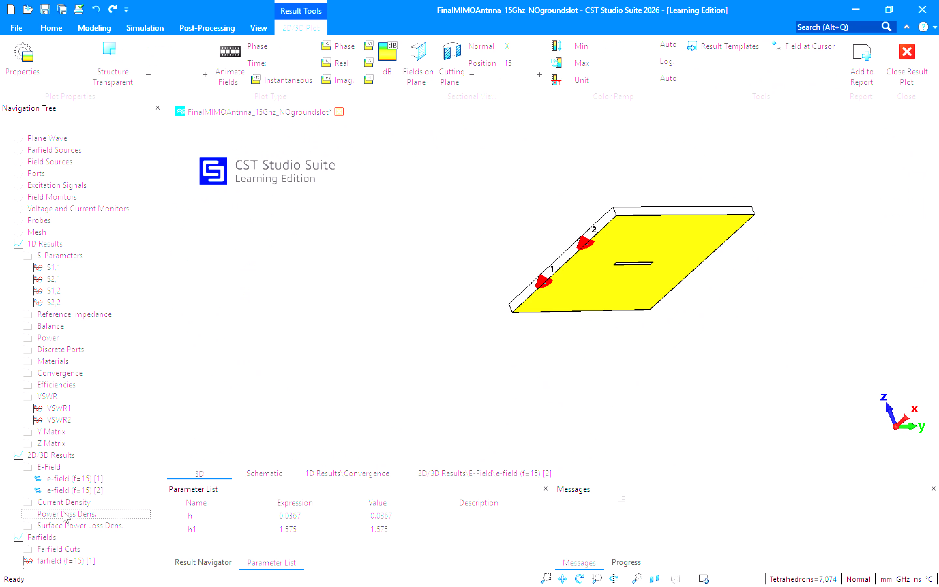
{"action": "left_click", "coordinate": [64, 521]}
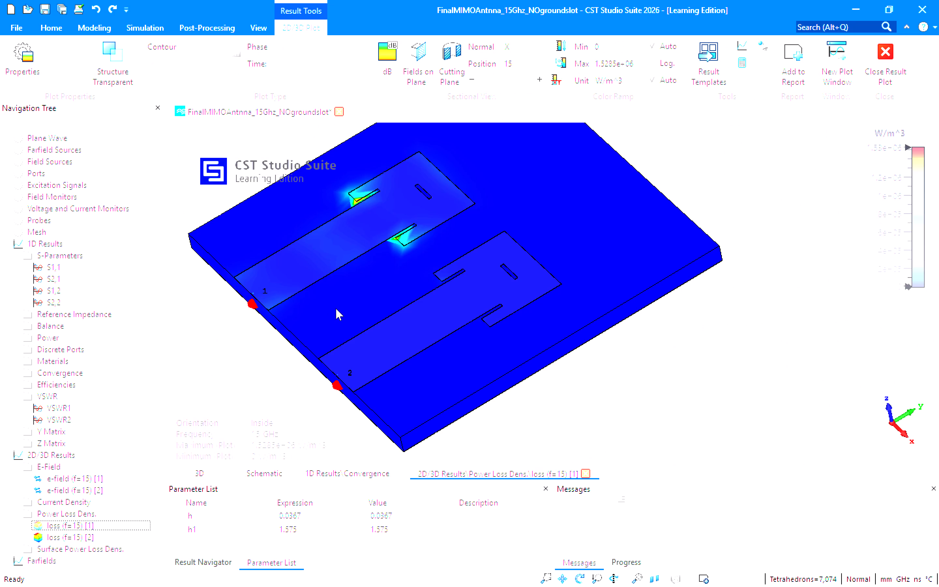
{"action": "left_click_drag", "start_coordinate": [336, 309], "coordinate": [354, 338]}
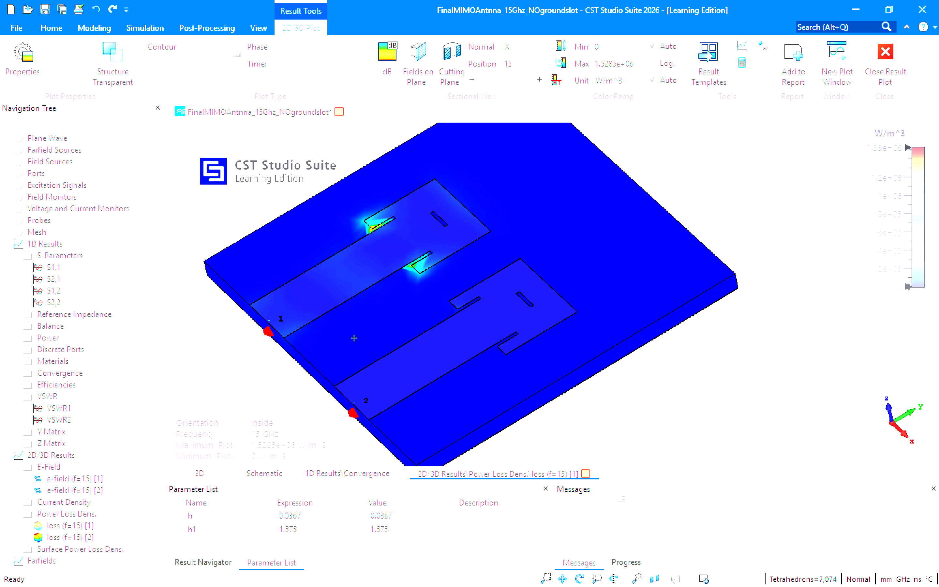
{"action": "left_click_drag", "start_coordinate": [354, 338], "coordinate": [358, 339]}
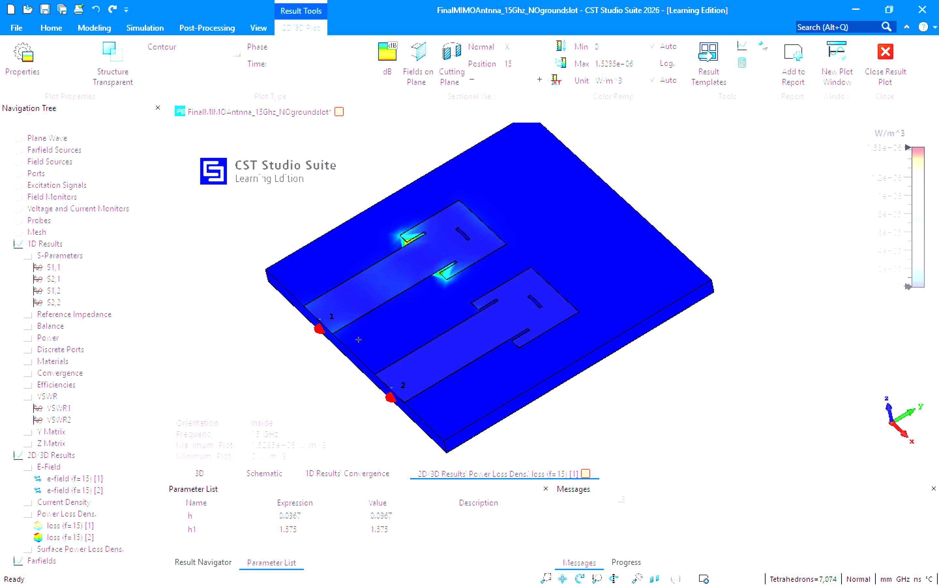
{"action": "scroll", "coordinate": [101, 472], "scroll_direction": "down", "scroll_amount": 1}
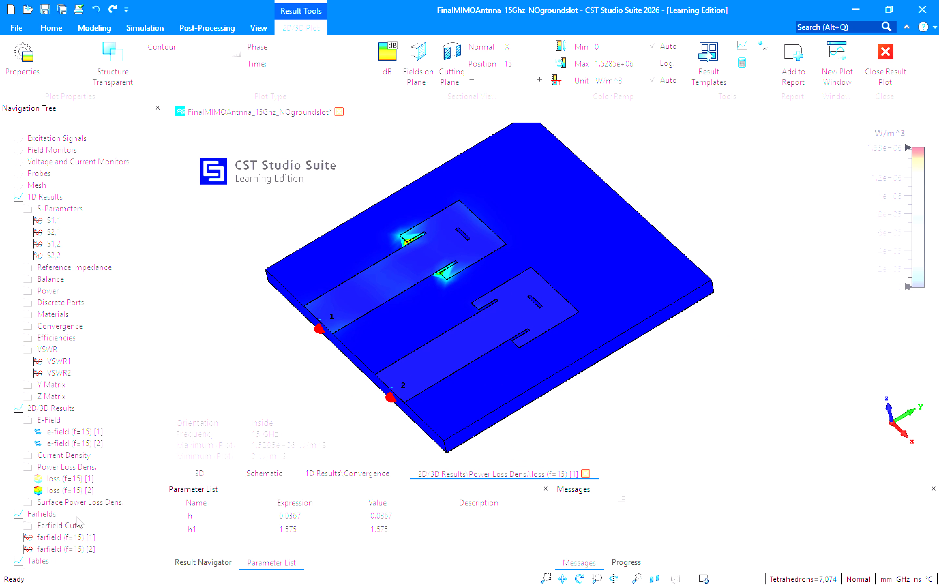
View the 15 GHz surface power loss density and current density results, and collapse 2D/3D Results.
{"action": "double_click", "coordinate": [89, 498]}
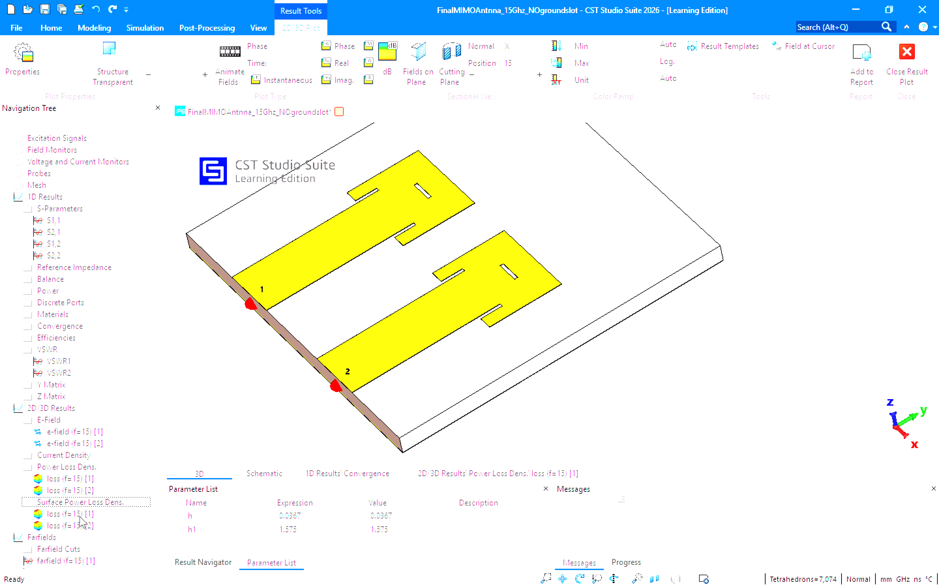
{"action": "left_click", "coordinate": [80, 516]}
{"action": "left_click", "coordinate": [96, 482]}
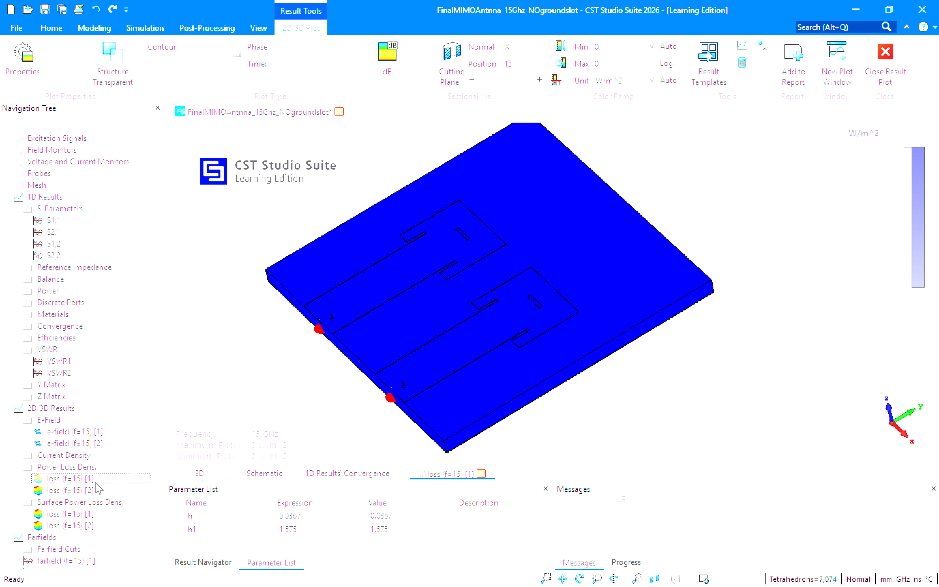
{"action": "double_click", "coordinate": [103, 455]}
{"action": "left_click", "coordinate": [98, 474]}
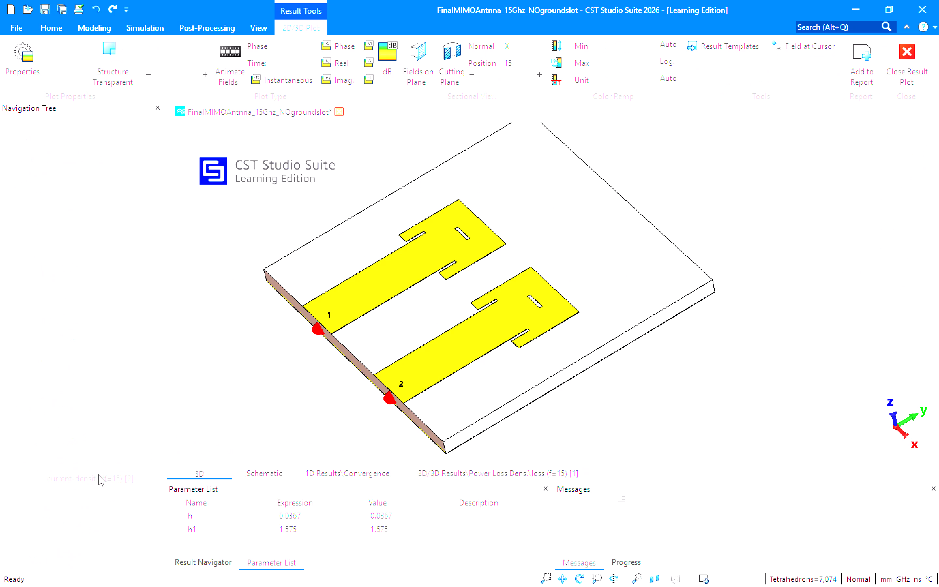
{"action": "left_click", "coordinate": [112, 465]}
{"action": "double_click", "coordinate": [81, 411]}
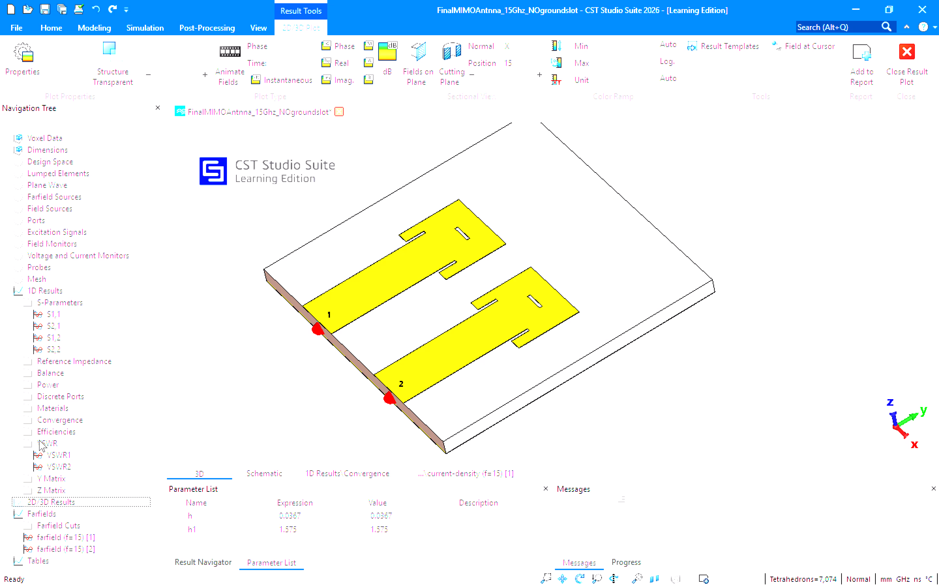
Examine the S-Parameters convergence plot in the Convergence folder of 1D Results.
{"action": "double_click", "coordinate": [73, 419]}
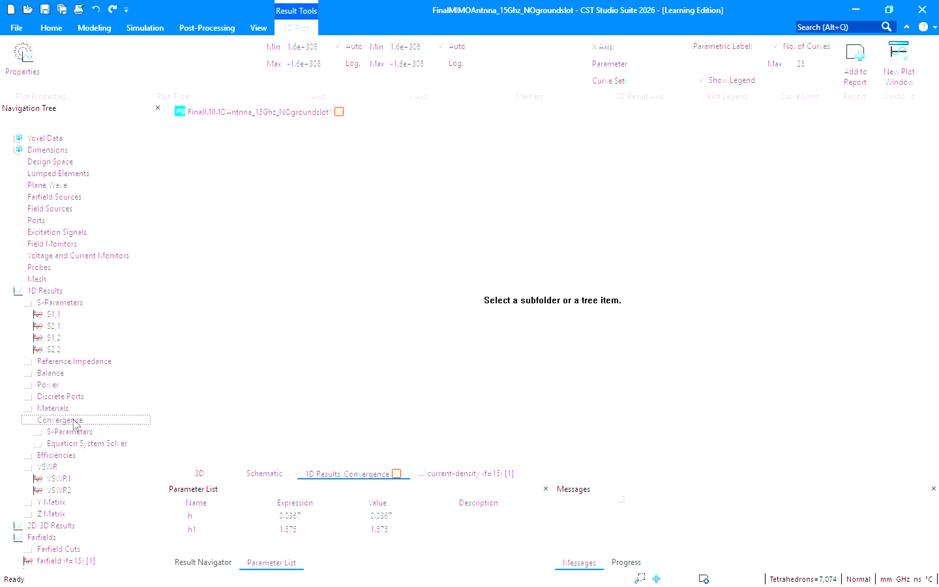
{"action": "left_click", "coordinate": [81, 411]}
{"action": "double_click", "coordinate": [74, 428]}
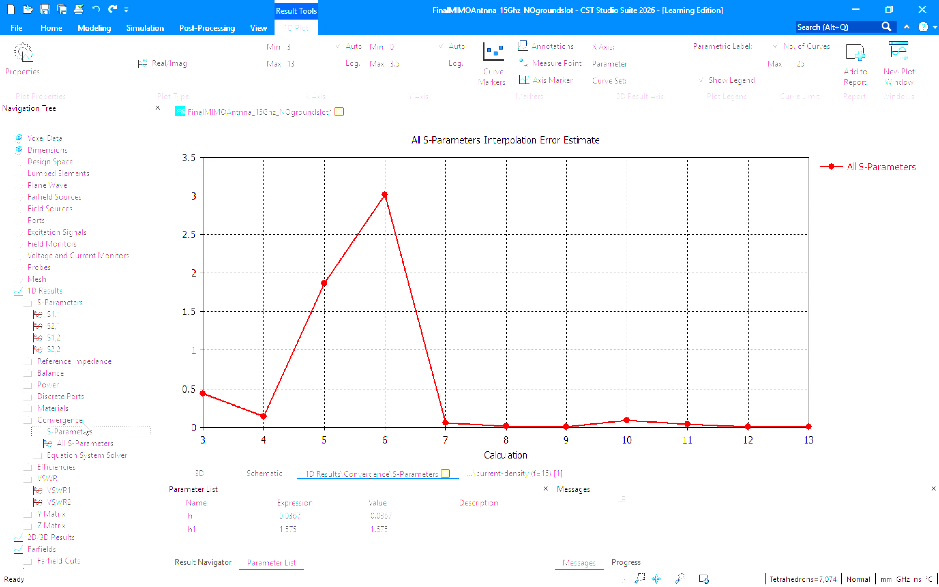
{"action": "double_click", "coordinate": [69, 419]}
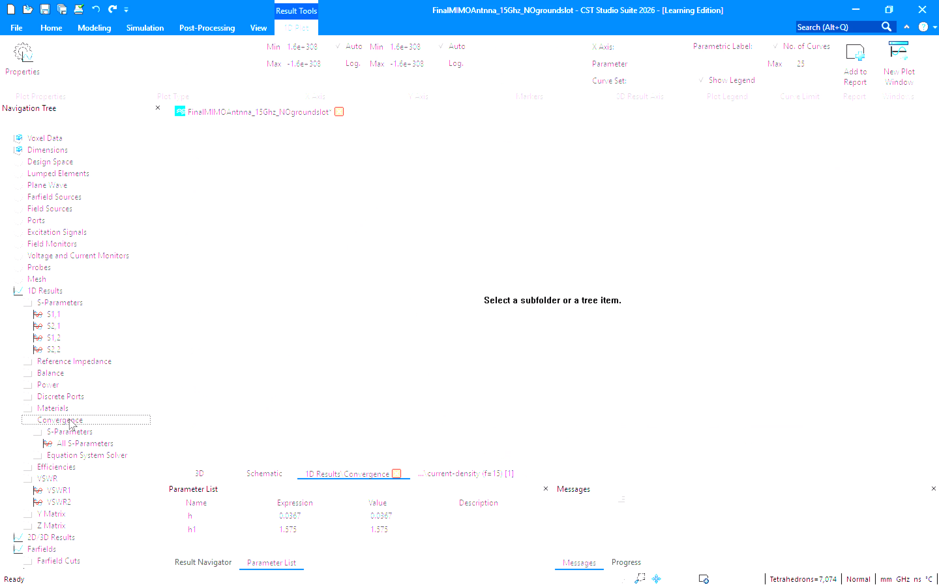
{"action": "left_click", "coordinate": [90, 360]}
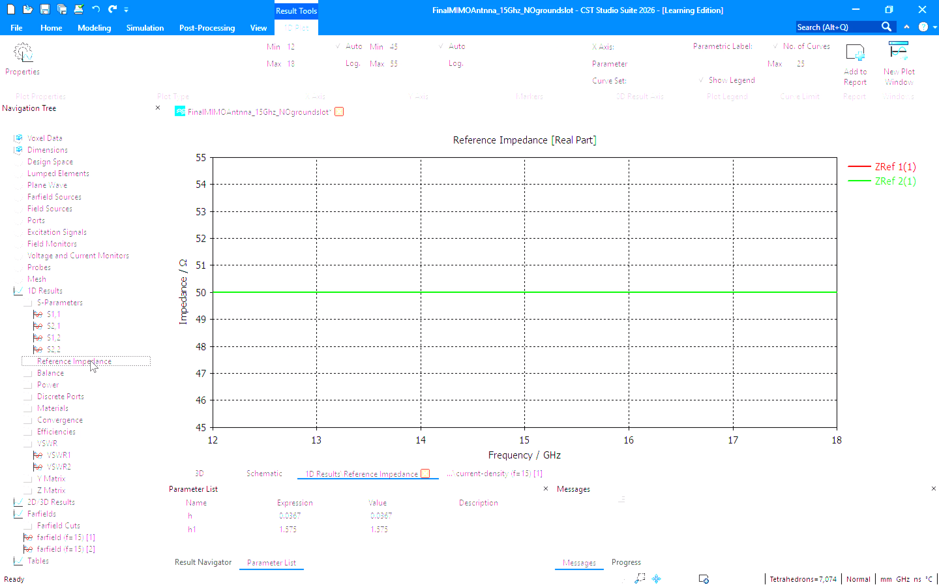
{"action": "scroll", "coordinate": [90, 360], "scroll_direction": "up", "scroll_amount": 1}
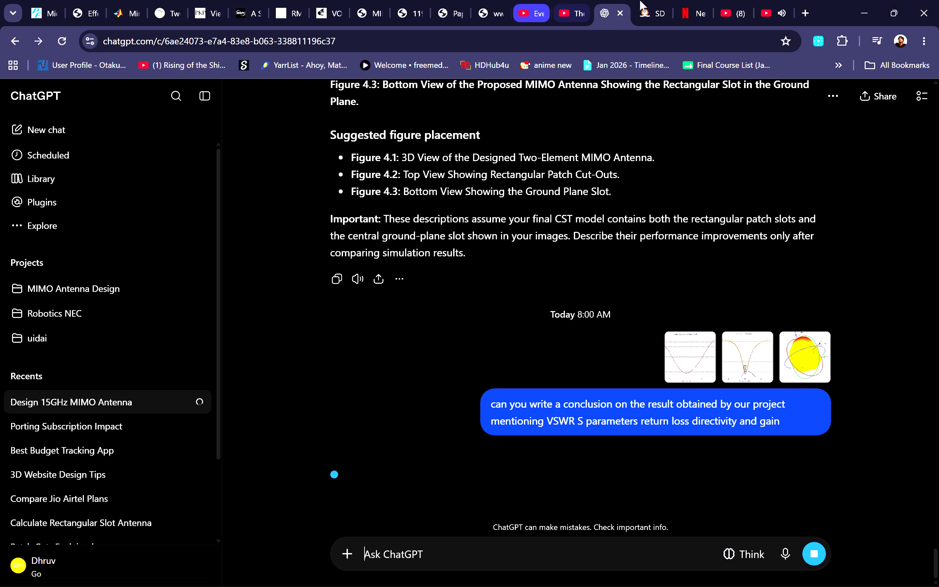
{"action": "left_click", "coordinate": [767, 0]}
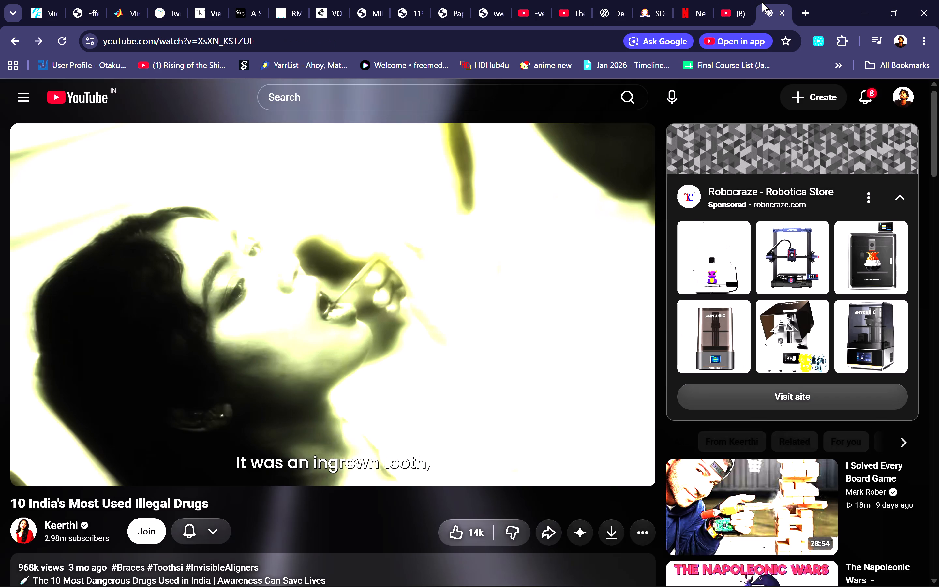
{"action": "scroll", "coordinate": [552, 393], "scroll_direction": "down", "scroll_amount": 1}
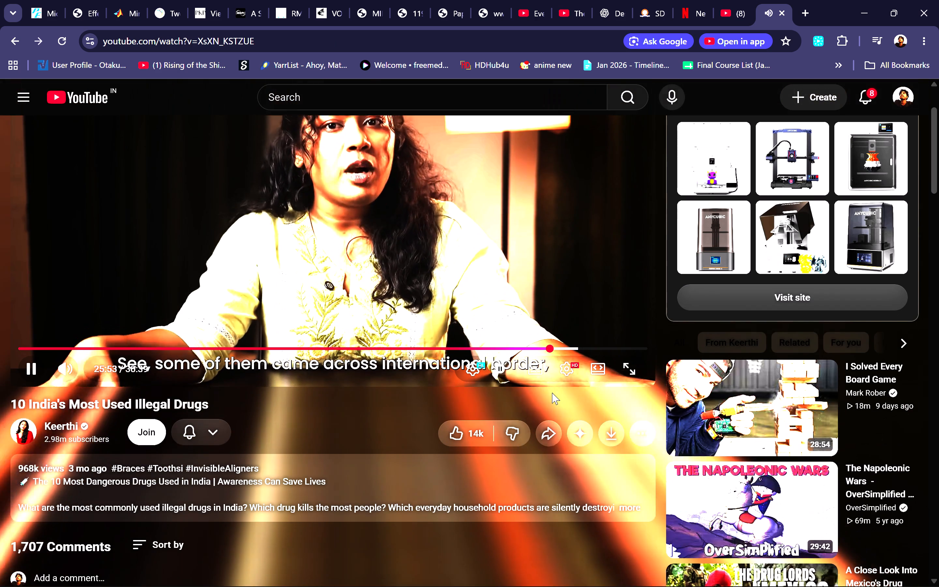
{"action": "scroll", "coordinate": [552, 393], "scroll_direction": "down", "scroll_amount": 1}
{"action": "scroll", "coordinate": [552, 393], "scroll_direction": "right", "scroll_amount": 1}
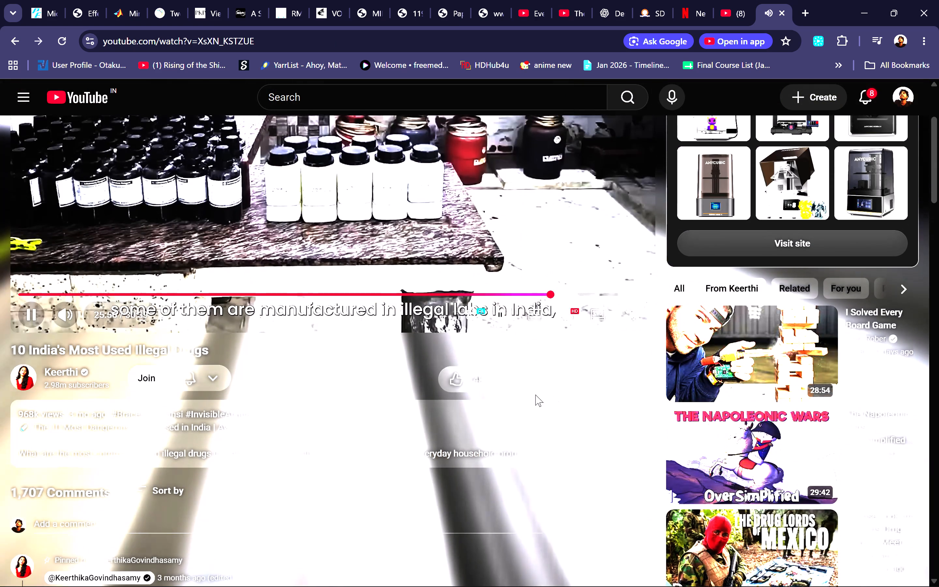
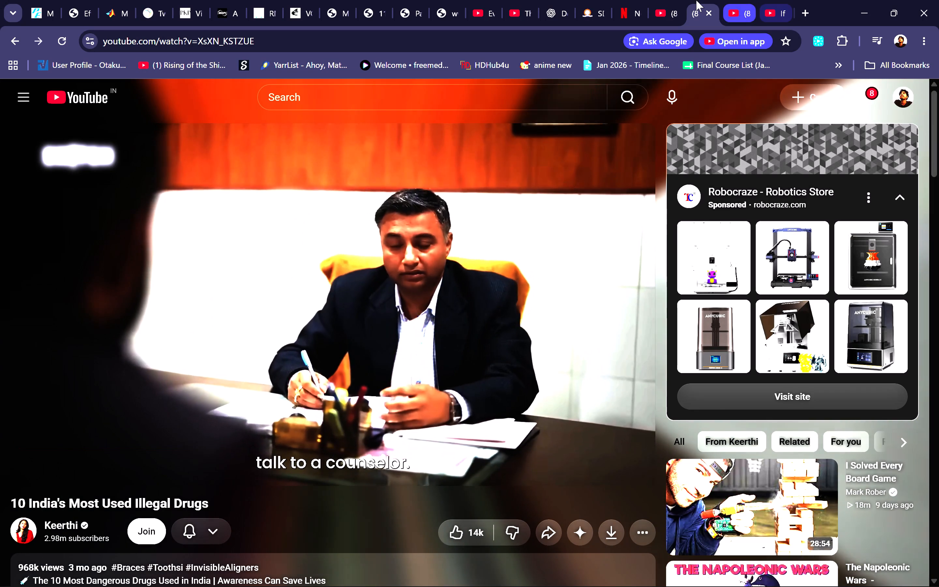
Close the illegal drugs video tab, watch the opening of the $40 Trillion Debt video, and pause it.
{"action": "middle_click", "coordinate": [690, 0]}
{"action": "left_click", "coordinate": [507, 241]}
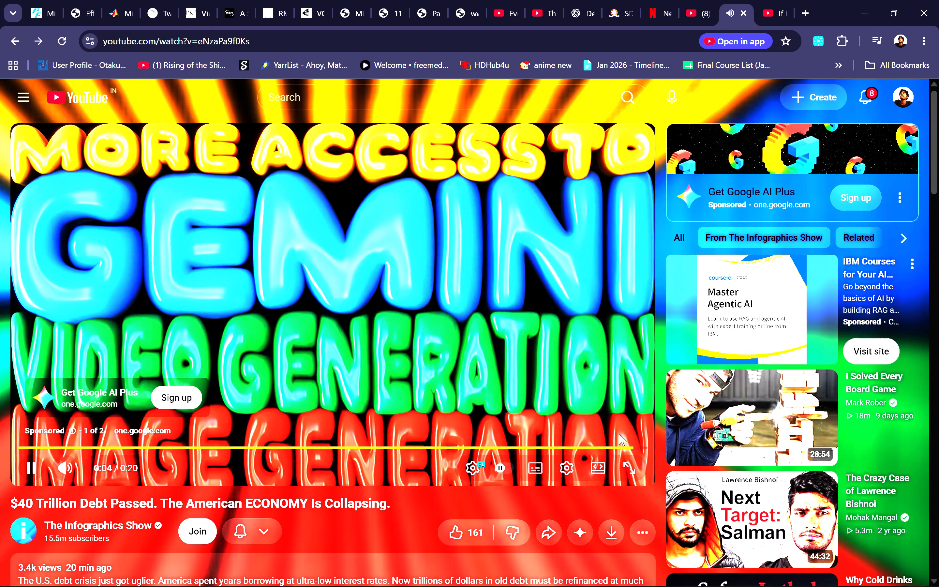
{"action": "left_click", "coordinate": [613, 429]}
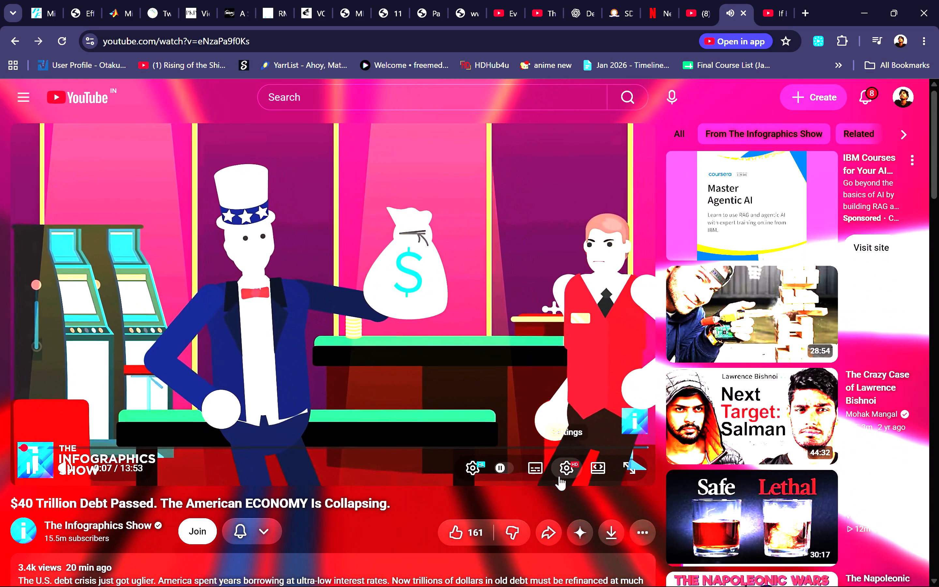
{"action": "left_click", "coordinate": [549, 496]}
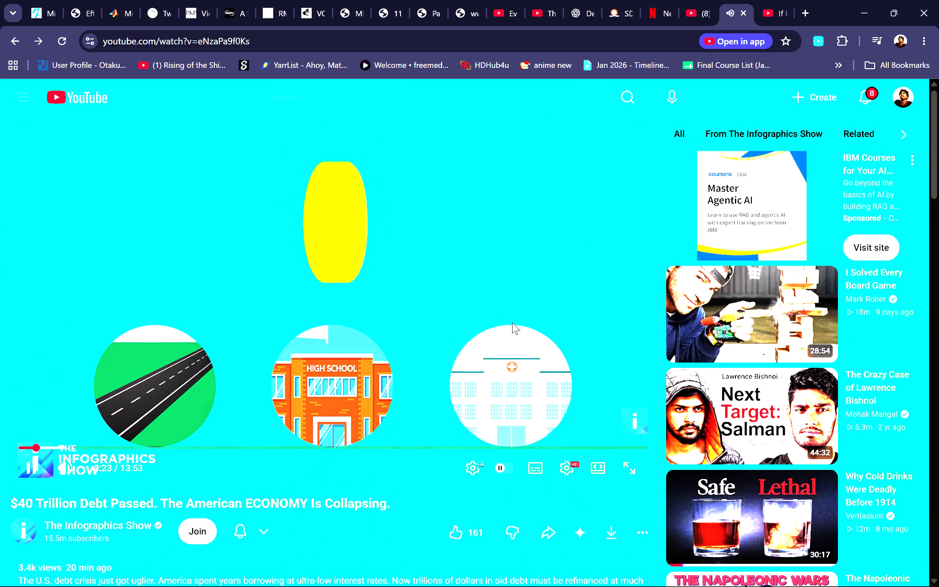
{"action": "left_click", "coordinate": [500, 313]}
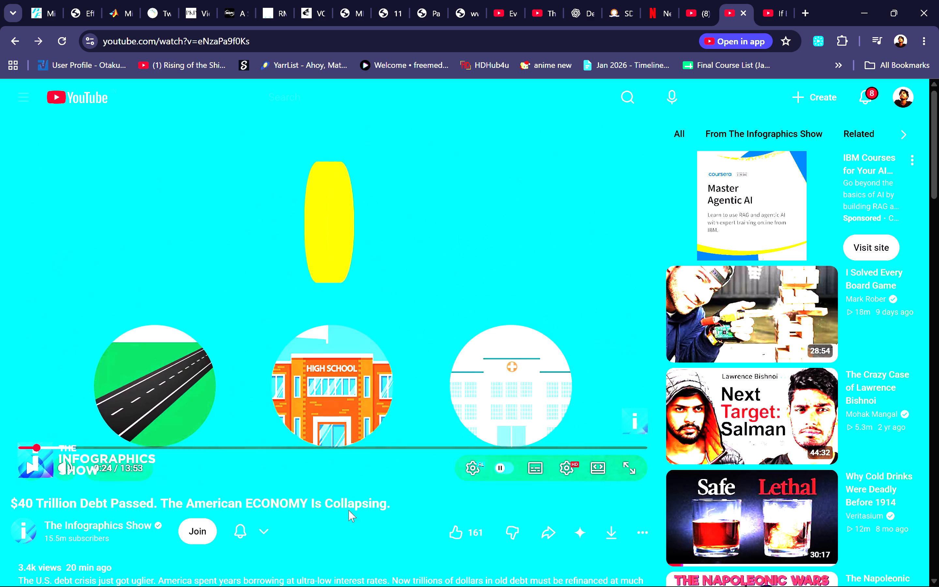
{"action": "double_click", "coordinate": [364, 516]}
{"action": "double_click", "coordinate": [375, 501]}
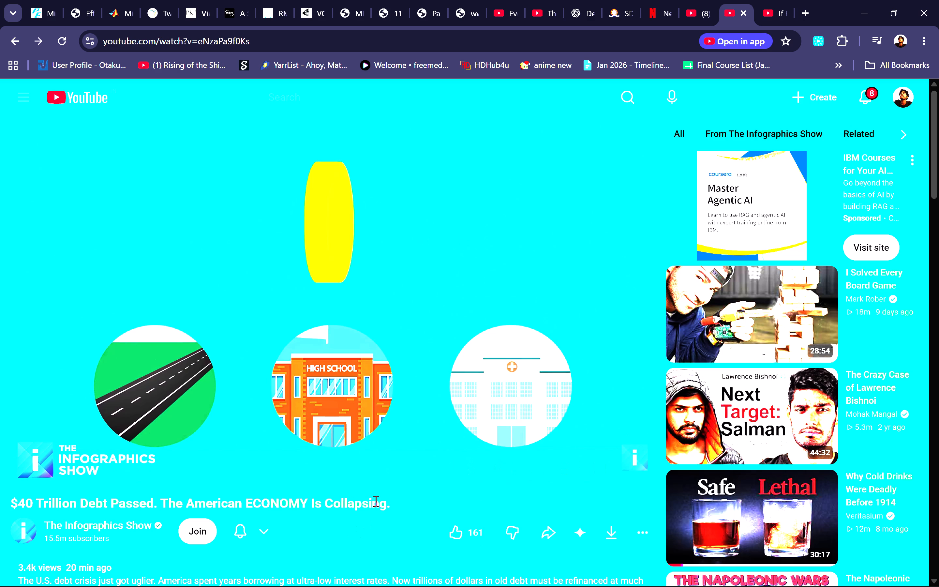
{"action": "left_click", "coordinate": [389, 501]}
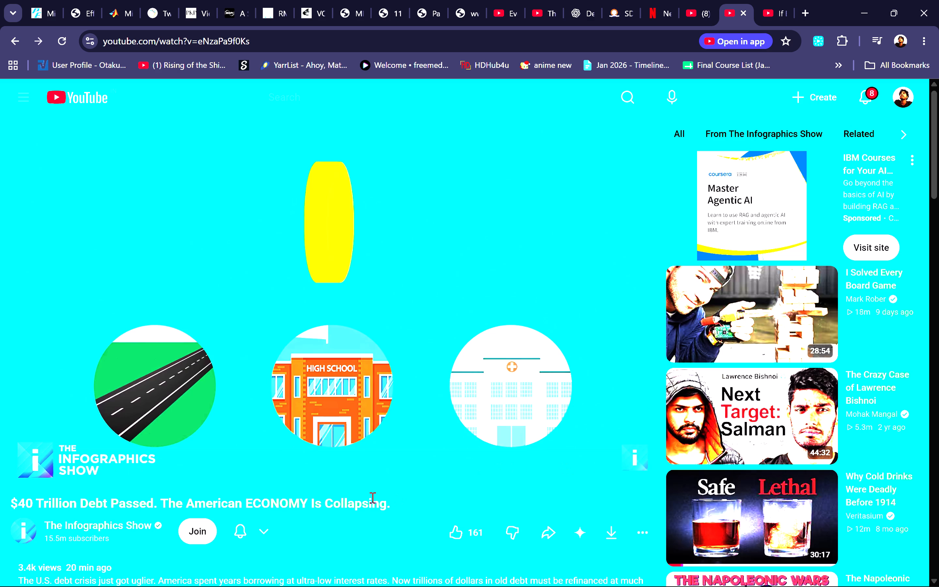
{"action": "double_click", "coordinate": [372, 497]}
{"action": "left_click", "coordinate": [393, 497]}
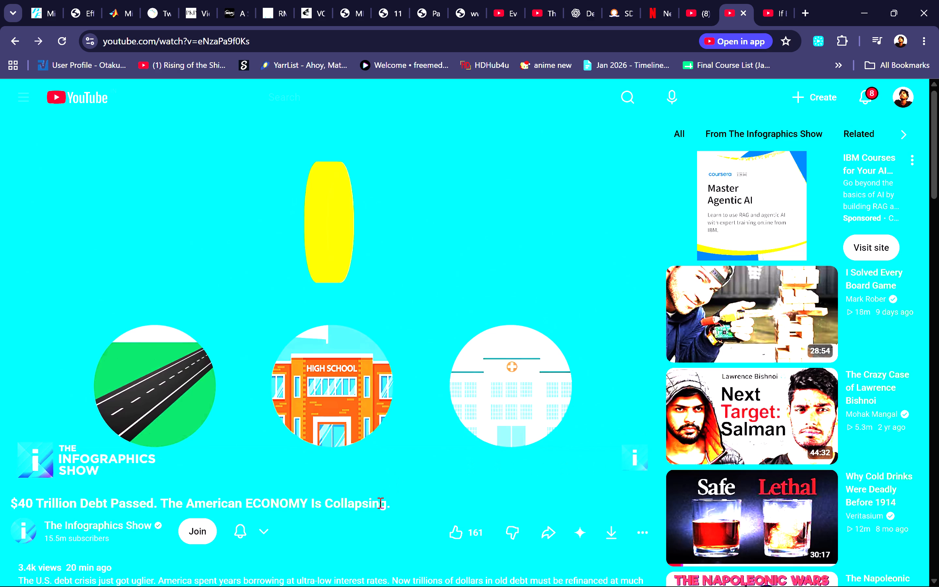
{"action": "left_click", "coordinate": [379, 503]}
Search Google in a new tab for "MOST DANGROUS DRYG".
{"action": "left_click", "coordinate": [805, 8]}
{"action": "type", "text": "MOST DANGR"}
{"action": "key", "text": "BackSpace"}
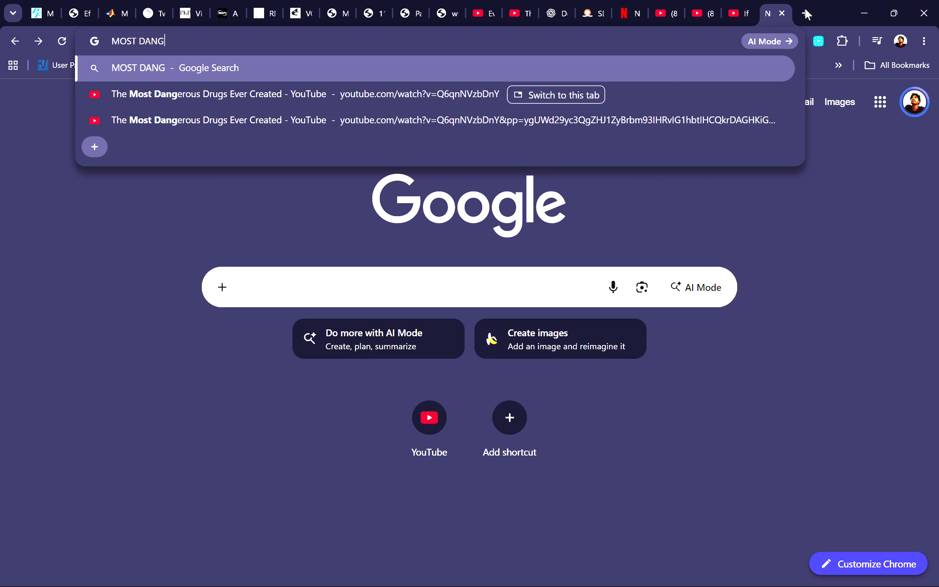
{"action": "key", "text": "r"}
{"action": "key", "text": "BackSpace"}
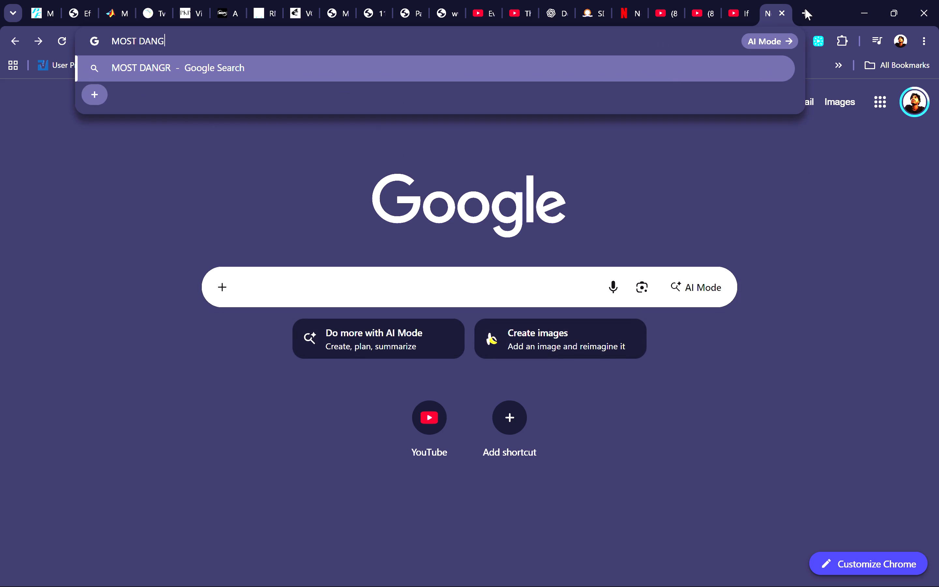
{"action": "type", "text": "ROUS DURG"}
{"action": "key", "text": "BackSpace"}
{"action": "key", "text": "BackSpace"}
{"action": "key", "text": "BackSpace"}
{"action": "type", "text": "RYG"}
{"action": "key", "text": "Return"}
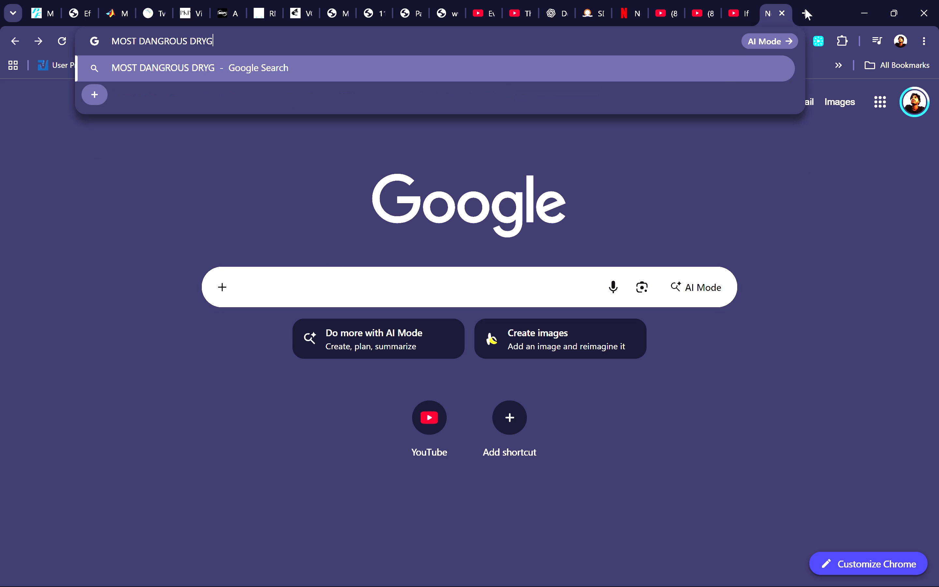
{"action": "key", "text": "BackSpace"}
{"action": "key", "text": "BackSpace"}
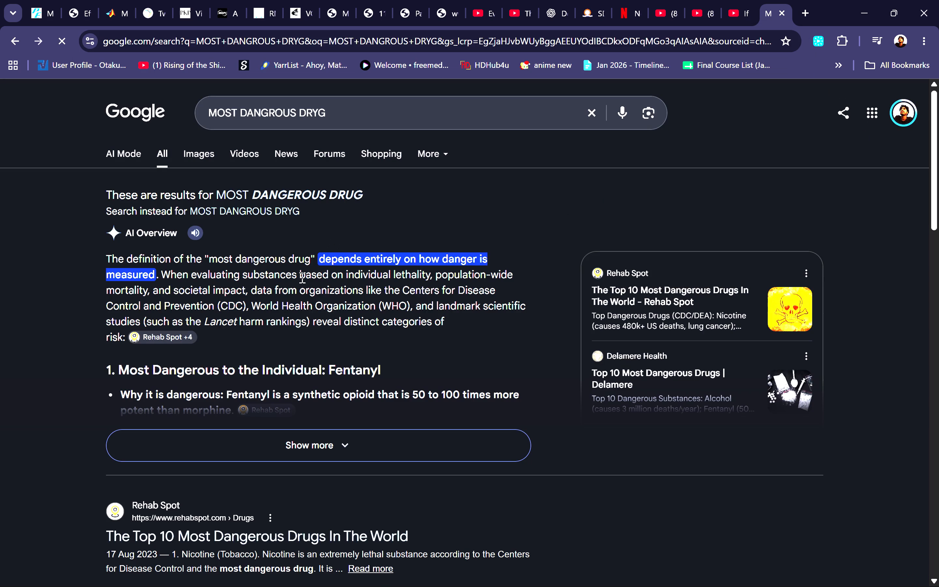
Expand the AI Overview and read its entries on the most dangerous drugs.
{"action": "left_click", "coordinate": [311, 428]}
{"action": "scroll", "coordinate": [323, 430], "scroll_direction": "down", "scroll_amount": 1}
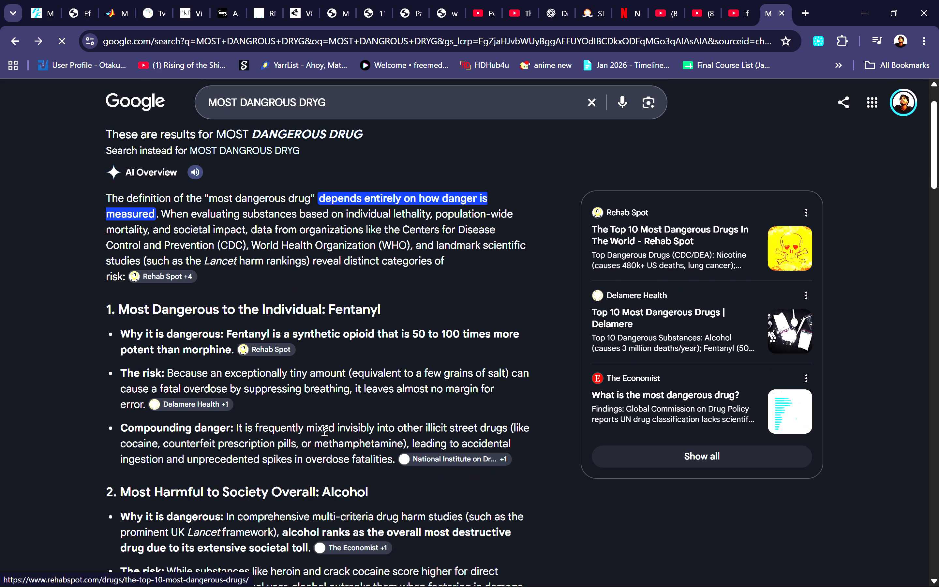
{"action": "scroll", "coordinate": [323, 430], "scroll_direction": "down", "scroll_amount": 1}
{"action": "scroll", "coordinate": [323, 430], "scroll_direction": "right", "scroll_amount": 1}
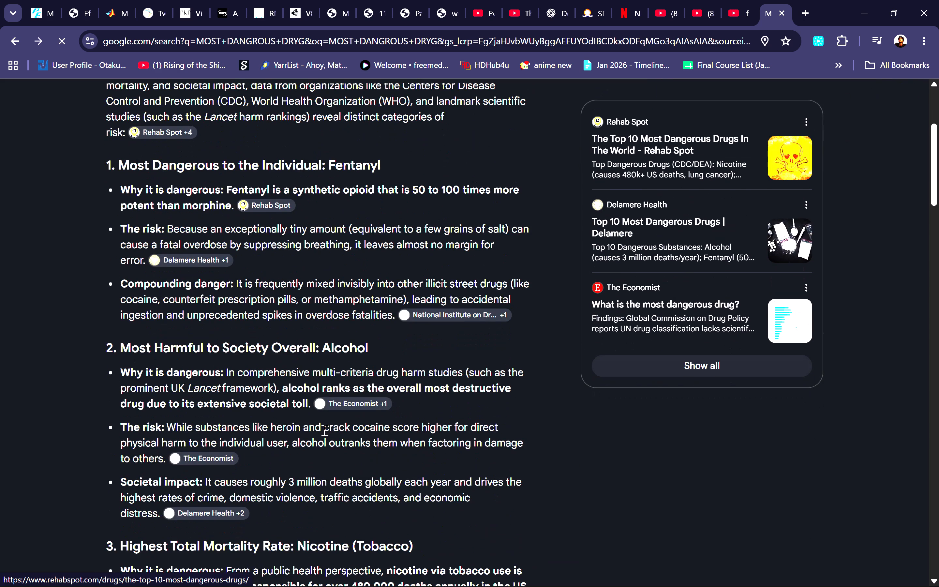
{"action": "scroll", "coordinate": [323, 430], "scroll_direction": "right", "scroll_amount": 1}
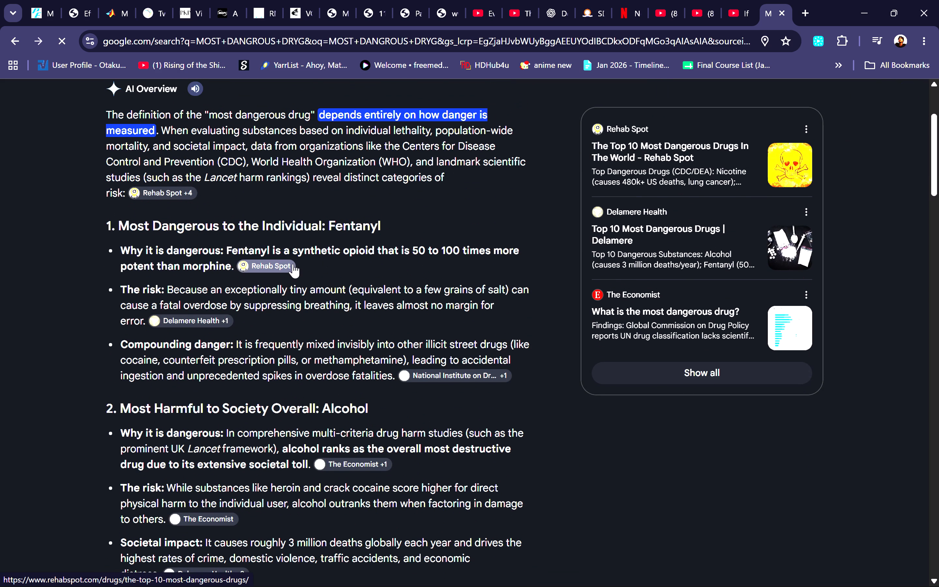
{"action": "left_click_drag", "start_coordinate": [229, 245], "coordinate": [229, 245]}
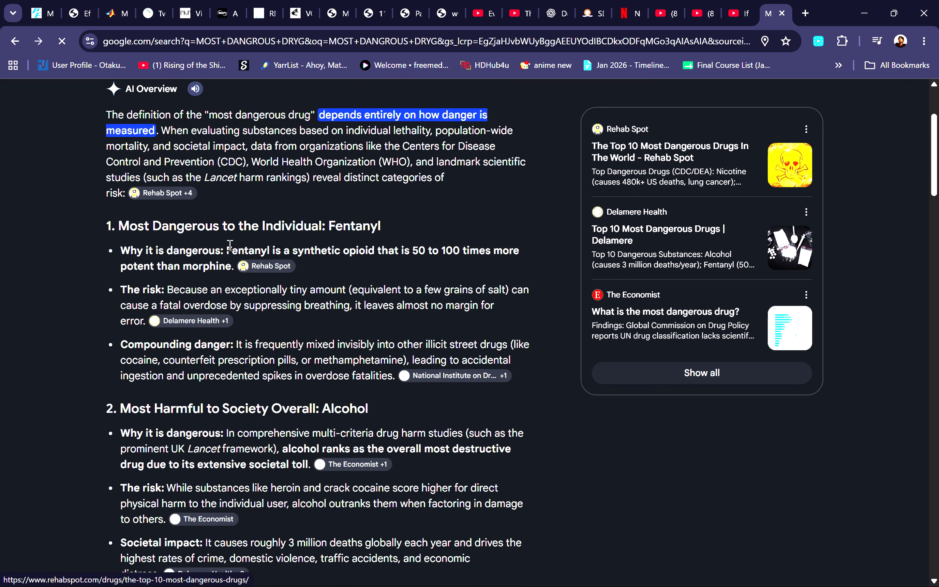
{"action": "left_click_drag", "start_coordinate": [229, 245], "coordinate": [270, 244]}
{"action": "left_click", "coordinate": [270, 244]}
{"action": "scroll", "coordinate": [270, 244], "scroll_direction": "up", "scroll_amount": 3}
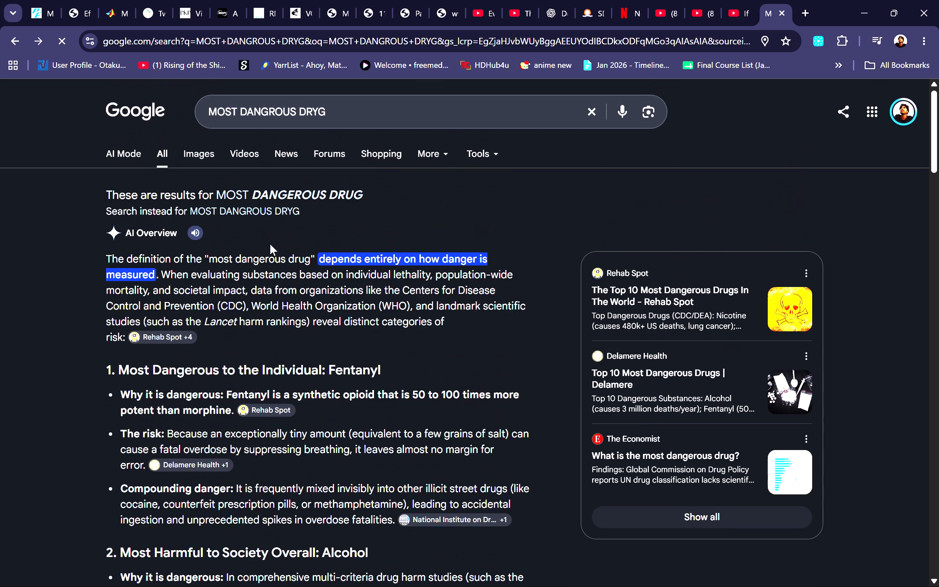
Search Google for "how dangerous is ketmine compared to fentanyl".
{"action": "triple_click", "coordinate": [335, 100]}
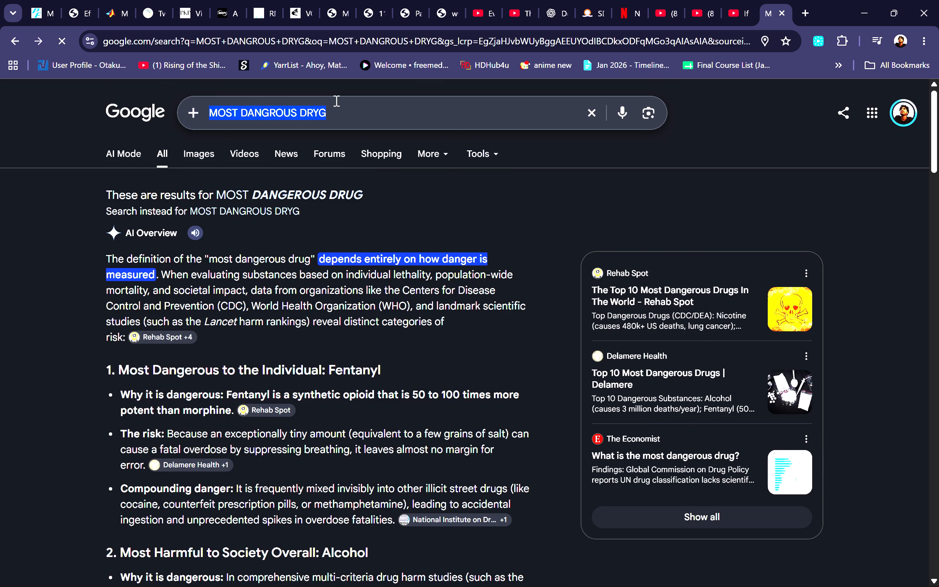
{"action": "type", "text": "ktm"}
{"action": "key", "text": "BackSpace"}
{"action": "key", "text": "BackSpace"}
{"action": "key", "text": "ctrl+BackSpace"}
{"action": "type", "text": "how m"}
{"action": "key", "text": "BackSpace"}
{"action": "type", "text": "dangerous id"}
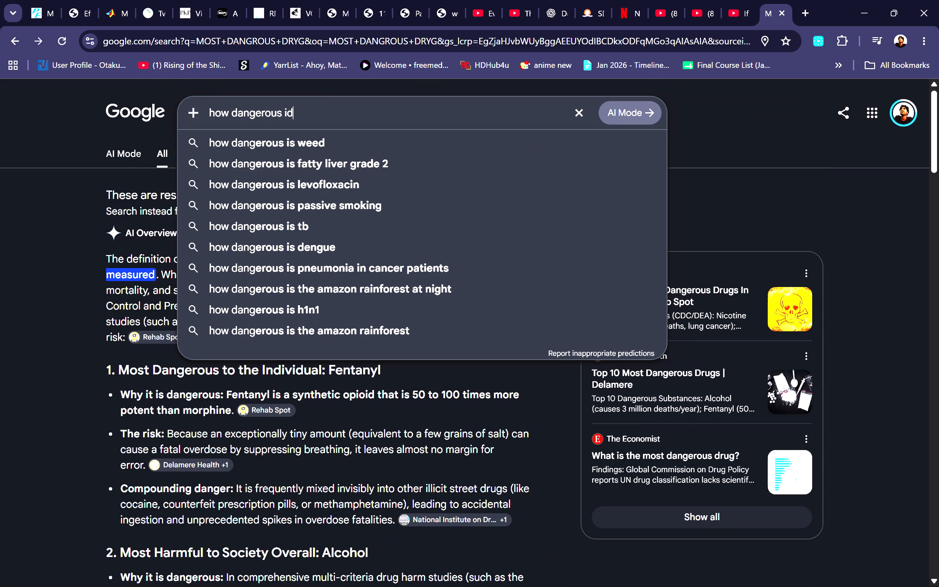
{"action": "key", "text": "BackSpace"}
{"action": "type", "text": "s ketmine compare"}
{"action": "key", "text": "space"}
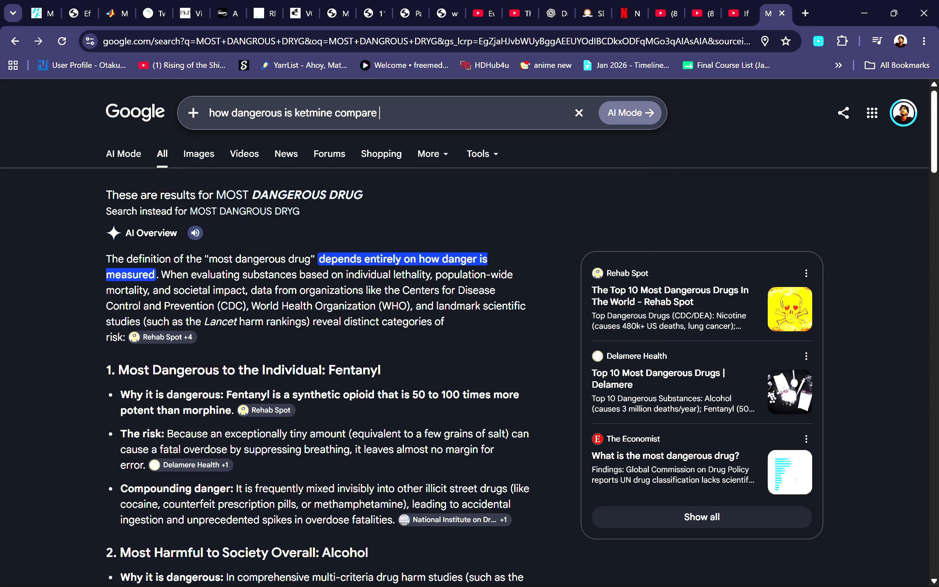
{"action": "key", "text": "BackSpace"}
{"action": "type", "text": "d to fentanyl"}
{"action": "key", "text": "Return"}
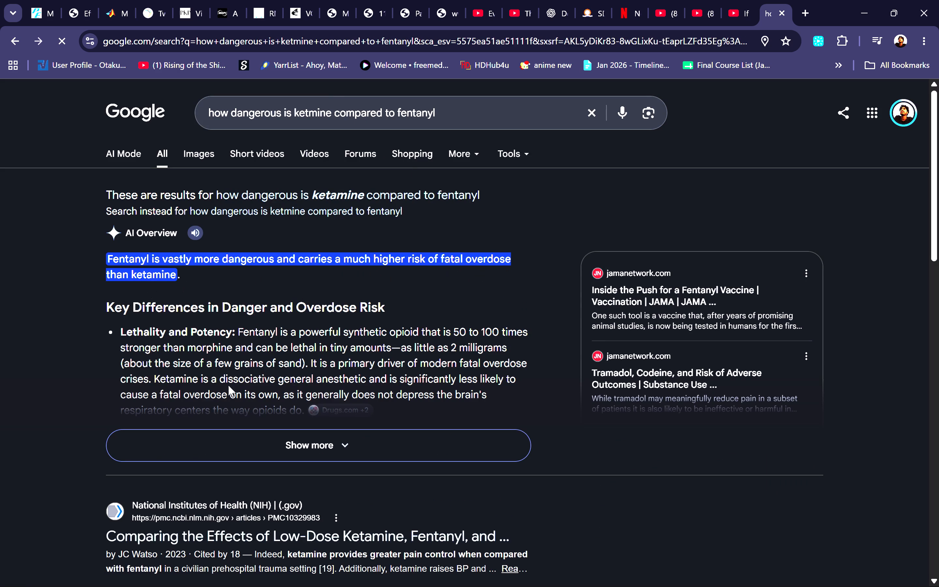
Expand the AI Overview and read the comparison of ketamine and fentanyl danger and overdose risk.
{"action": "left_click", "coordinate": [234, 439]}
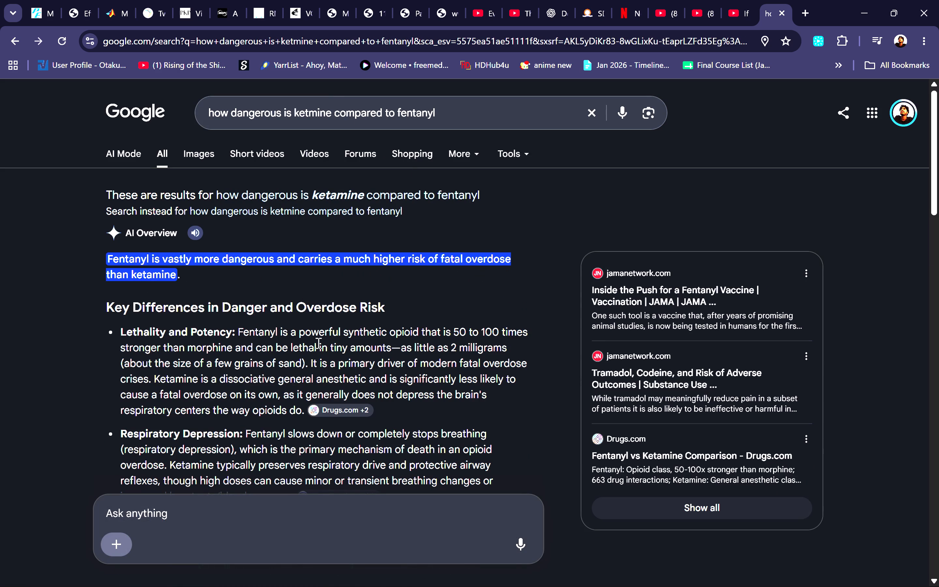
{"action": "scroll", "coordinate": [395, 367], "scroll_direction": "down", "scroll_amount": 1}
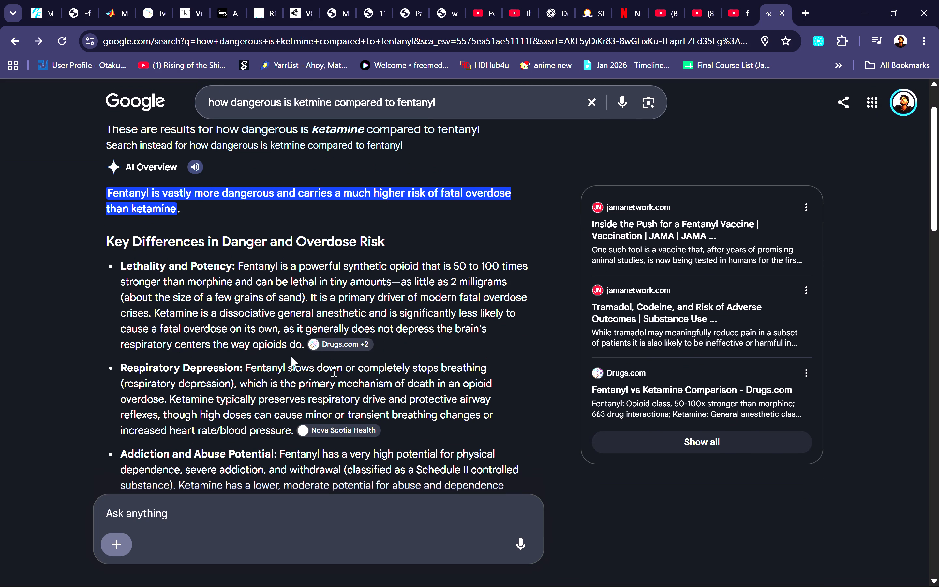
{"action": "scroll", "coordinate": [286, 357], "scroll_direction": "down", "scroll_amount": 2}
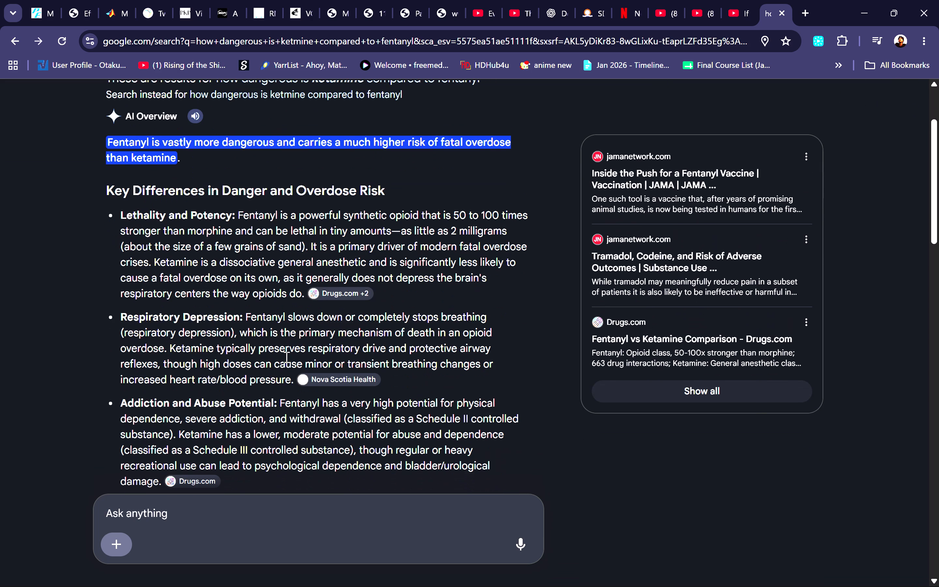
{"action": "scroll", "coordinate": [286, 357], "scroll_direction": "down", "scroll_amount": 3}
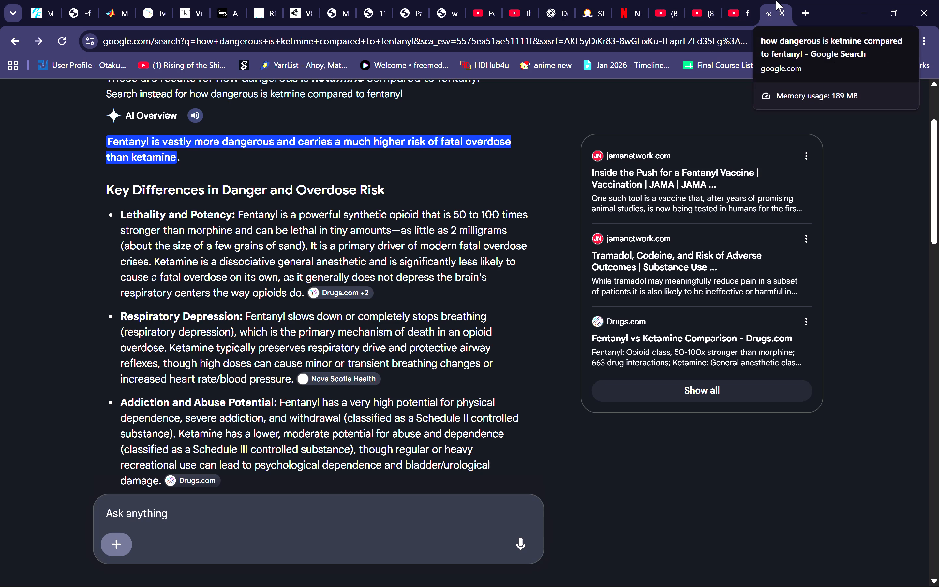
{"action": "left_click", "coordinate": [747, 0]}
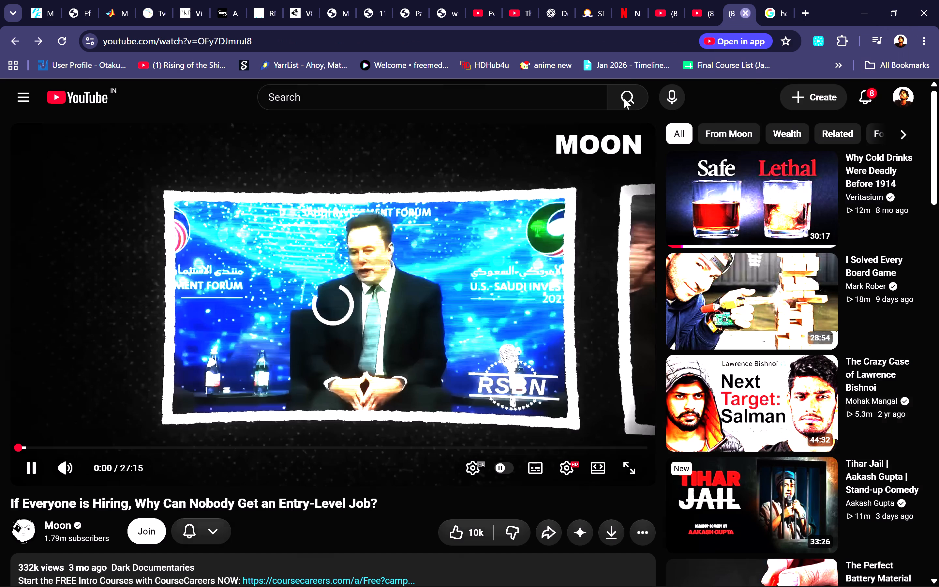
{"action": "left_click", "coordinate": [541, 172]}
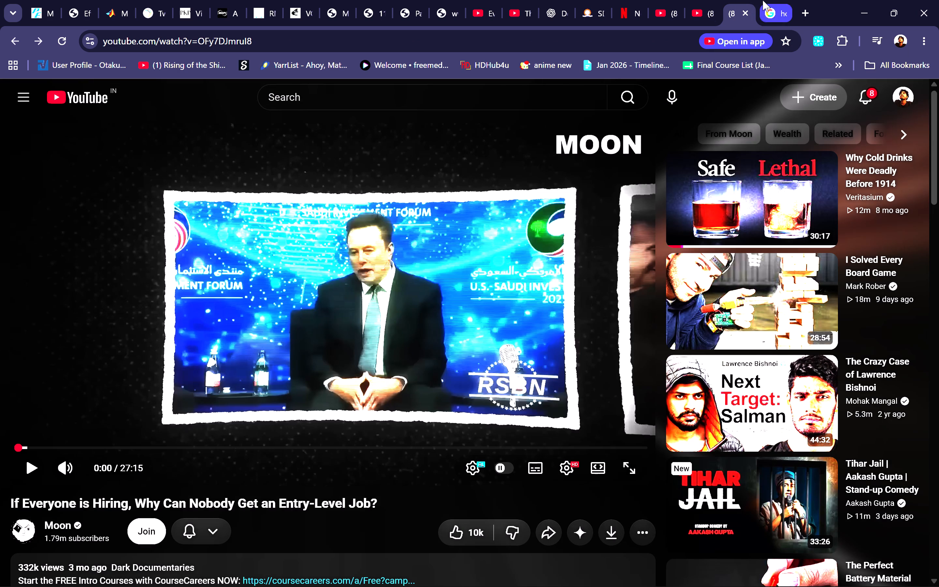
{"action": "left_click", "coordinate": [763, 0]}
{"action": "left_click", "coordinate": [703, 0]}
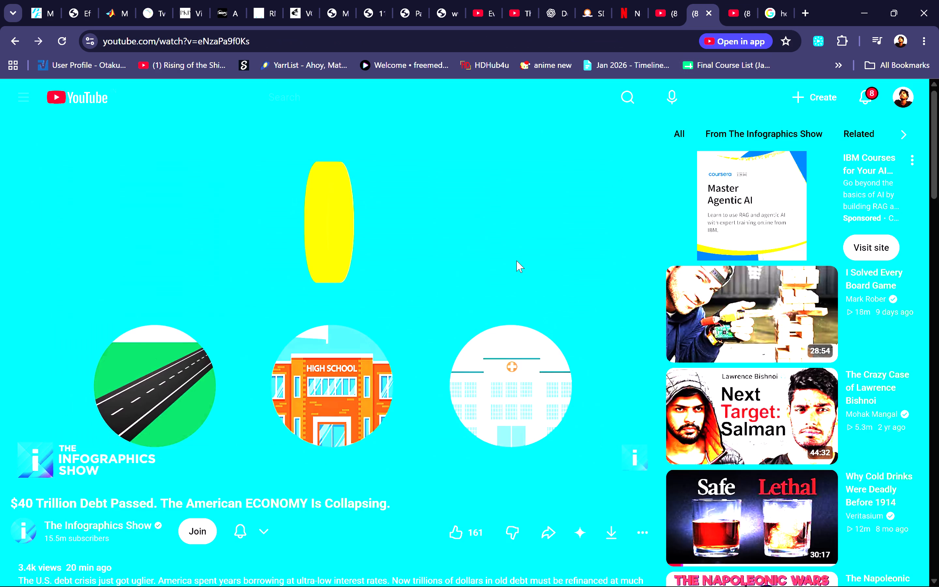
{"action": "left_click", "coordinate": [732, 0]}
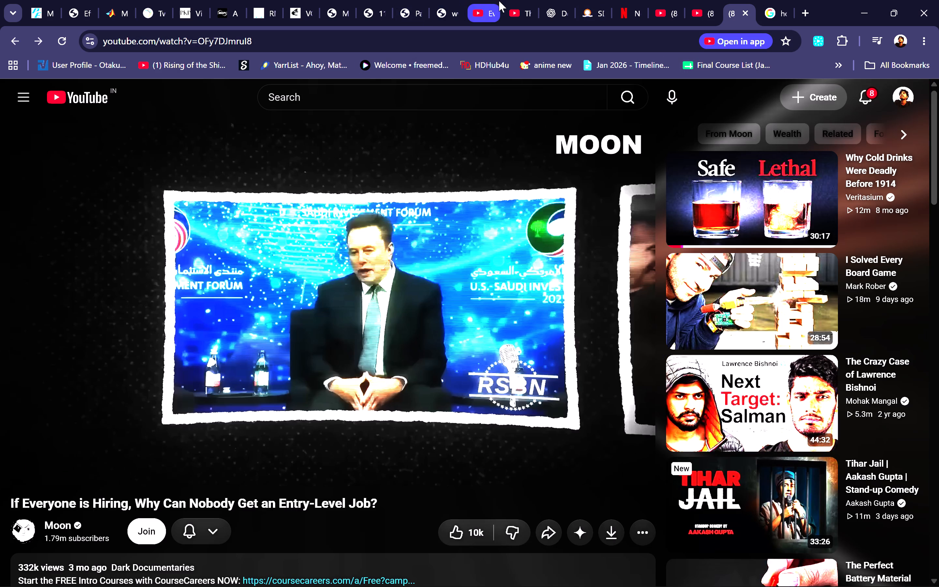
{"action": "key", "text": "alt+Tab"}
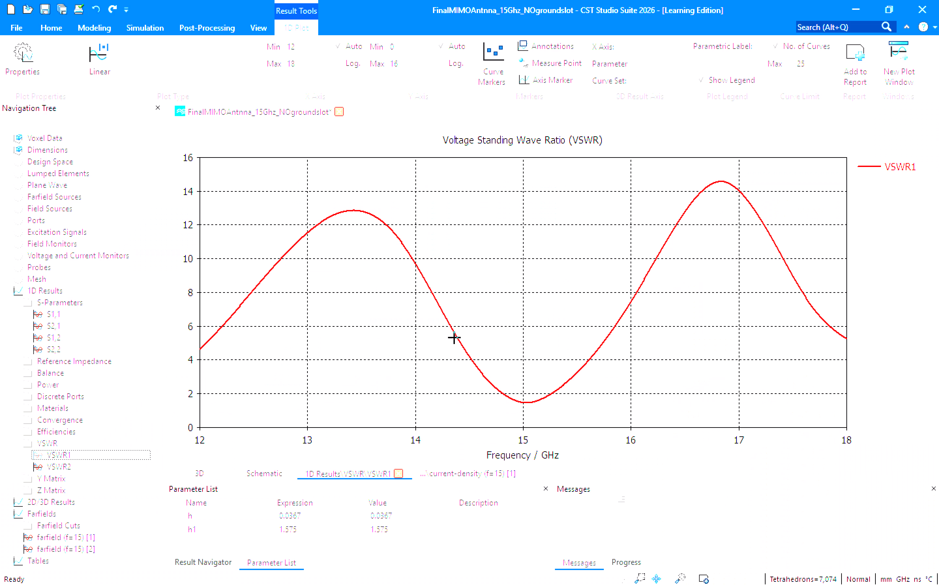
{"action": "key", "text": "alt+Tab"}
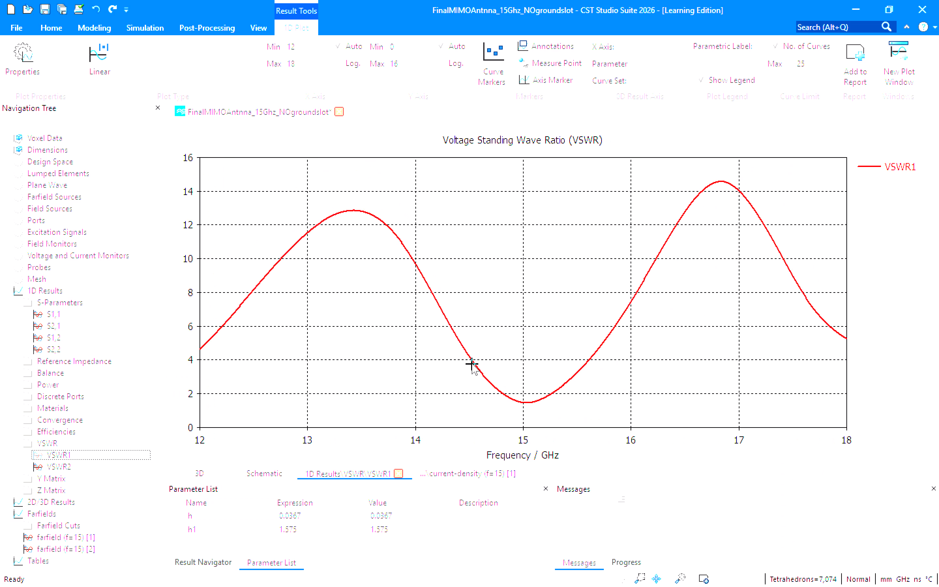
{"action": "key", "text": "alt+Tab"}
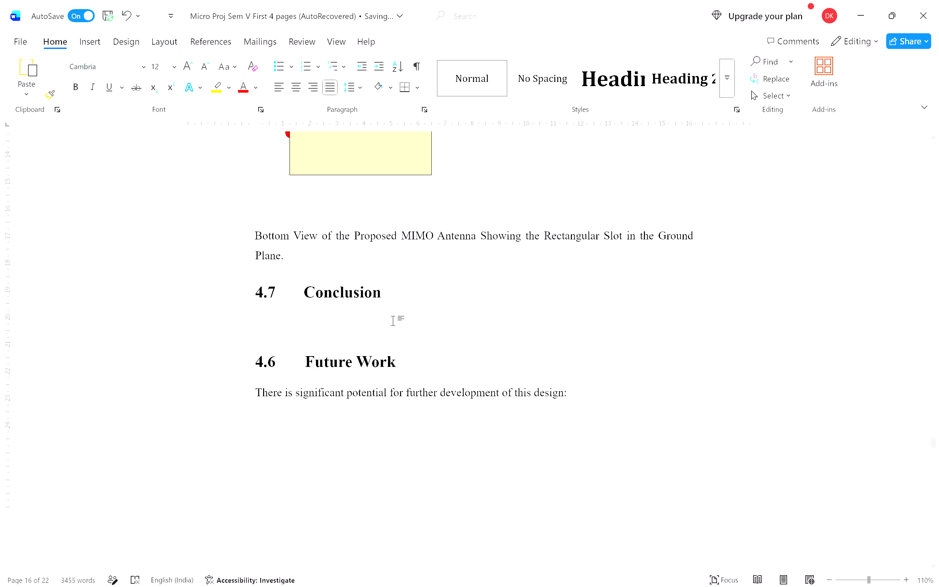
{"action": "left_click", "coordinate": [407, 296]}
{"action": "key", "text": "alt+Tab"}
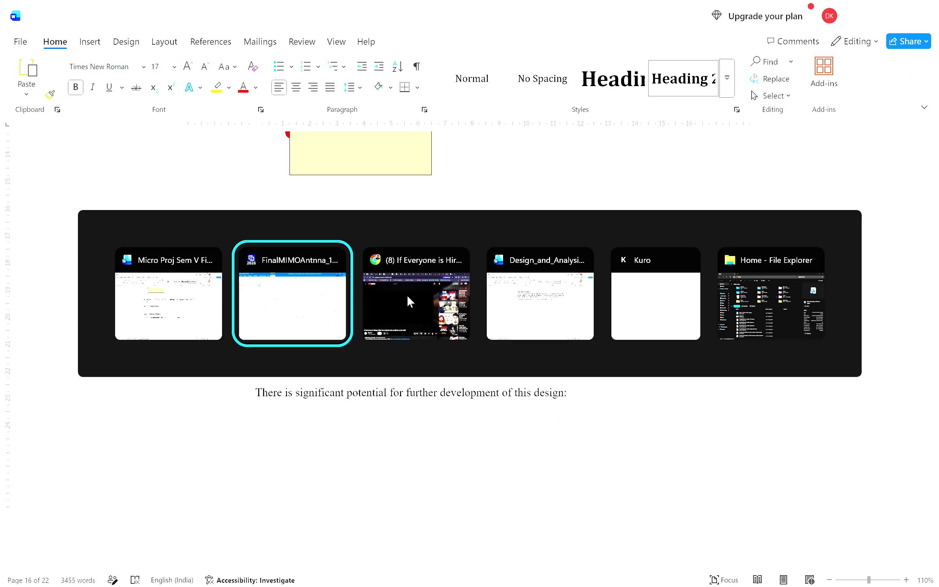
{"action": "left_click", "coordinate": [162, 308], "text": "alt"}
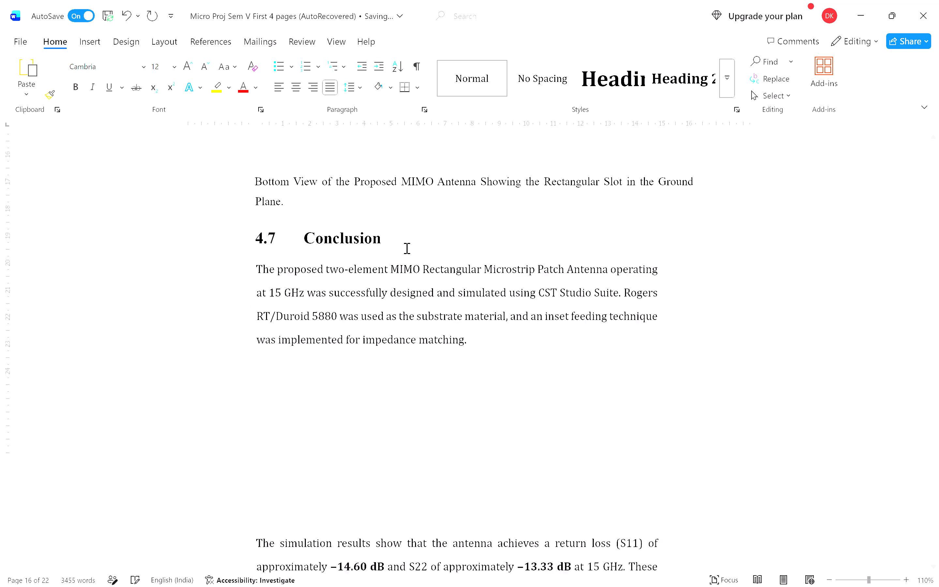
Delete the sentence about Rogers RT/Duroid 5880 and the inset feeding technique from the Conclusion's first paragraph, including the trailing space.
{"action": "scroll", "coordinate": [406, 248], "scroll_direction": "up", "scroll_amount": 3}
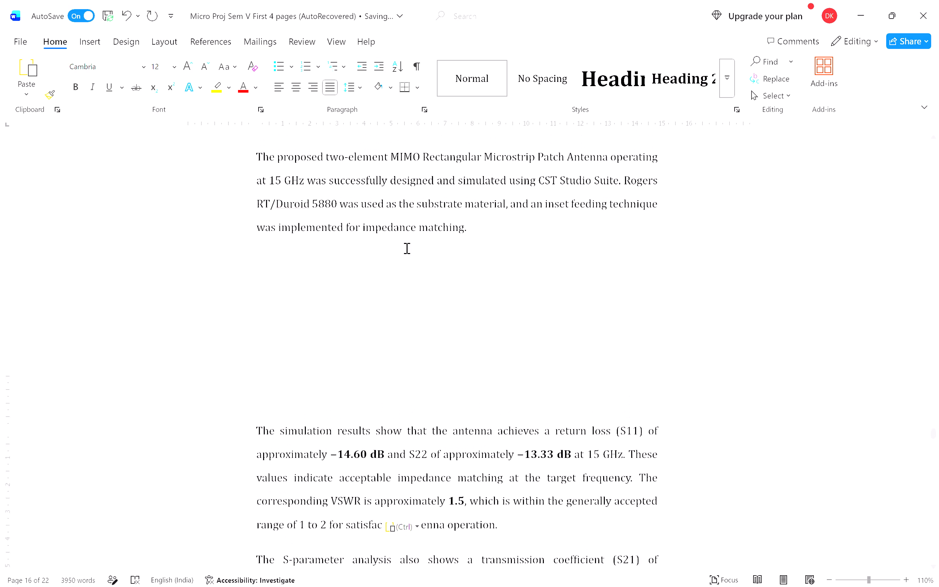
{"action": "scroll", "coordinate": [406, 248], "scroll_direction": "up", "scroll_amount": 1}
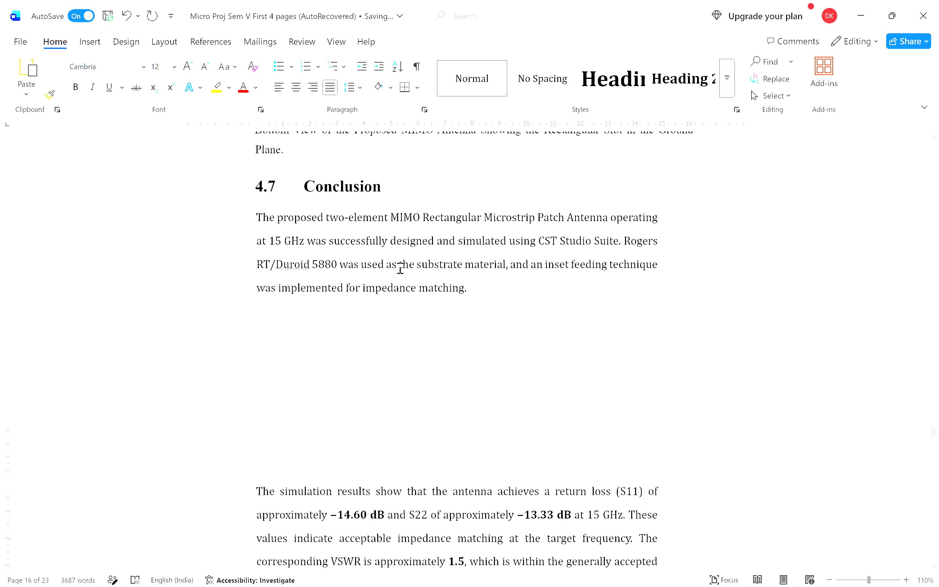
{"action": "left_click_drag", "start_coordinate": [481, 290], "coordinate": [395, 277]}
{"action": "left_click_drag", "start_coordinate": [395, 277], "coordinate": [256, 270]}
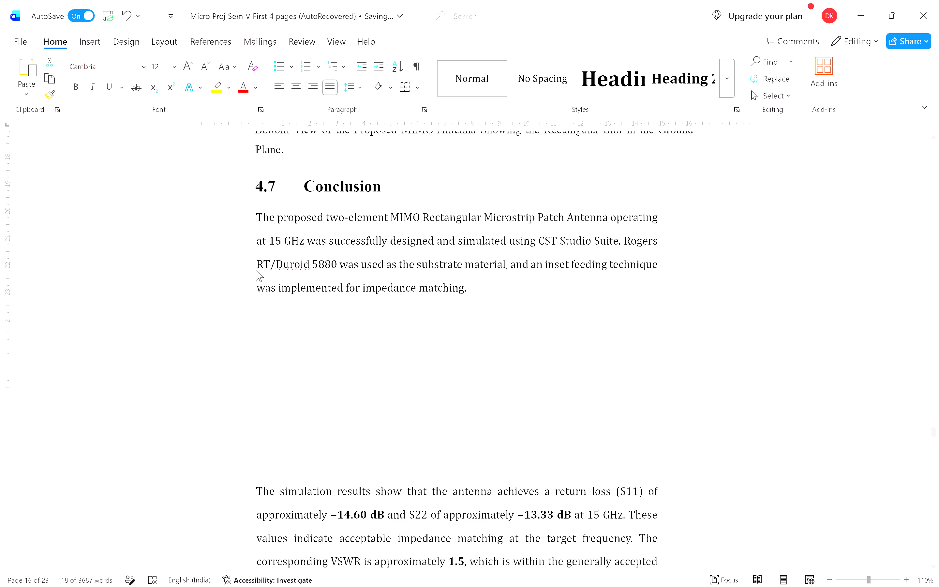
{"action": "key", "text": "ctrl+BackSpace"}
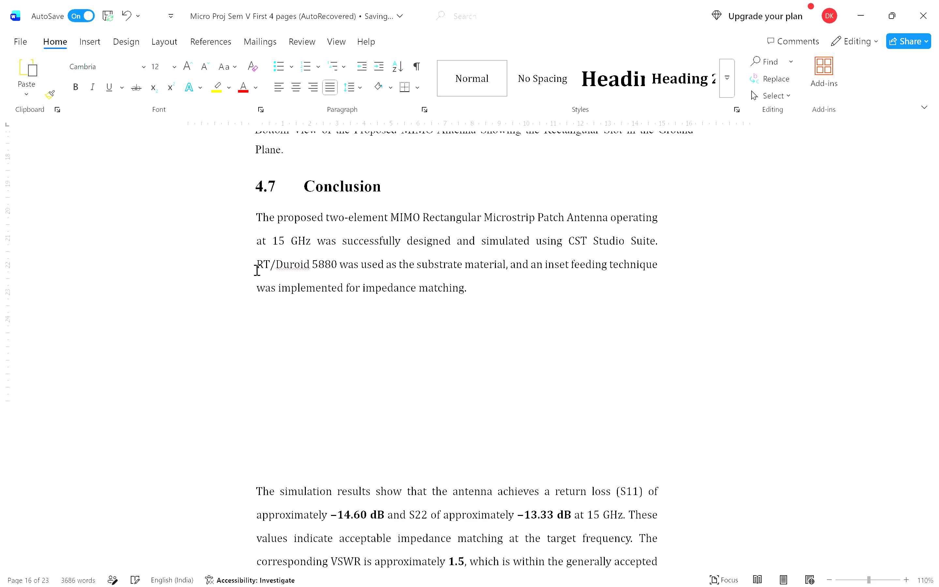
{"action": "key", "text": "ctrl+z"}
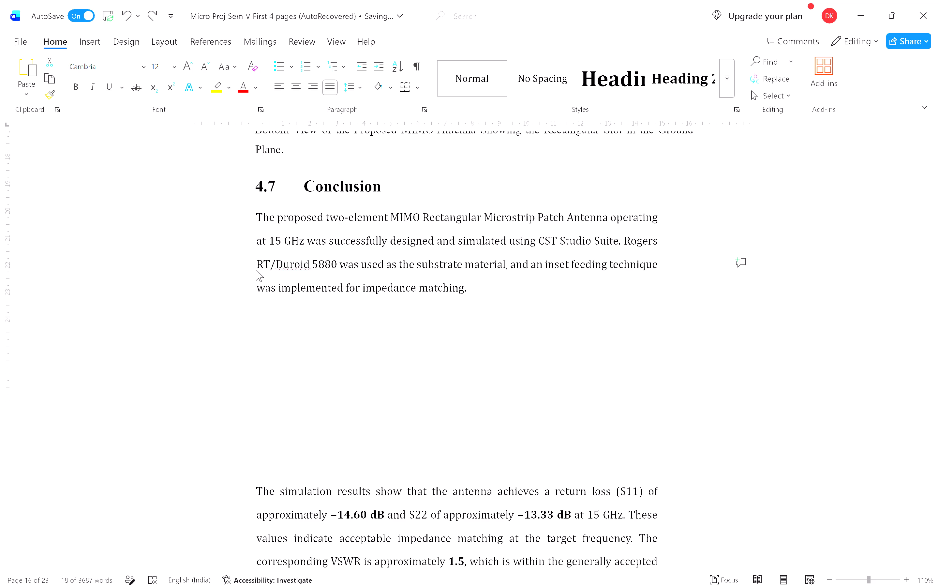
{"action": "key", "text": "BackSpace"}
{"action": "key", "text": "ctrl+BackSpace"}
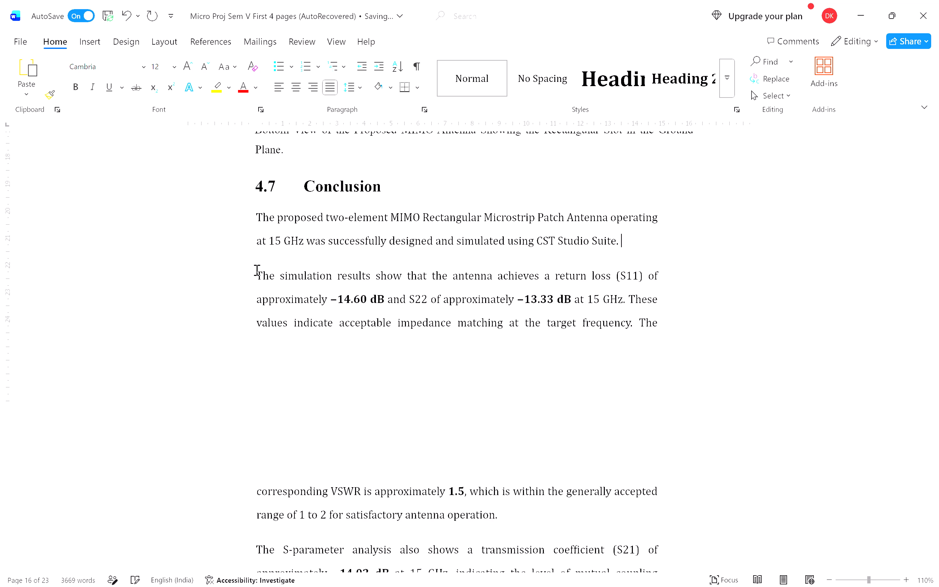
{"action": "key", "text": "BackSpace"}
Insert "using Rogers RT" after "15 GHz" in the first sentence of the Conclusion.
{"action": "double_click", "coordinate": [312, 216]}
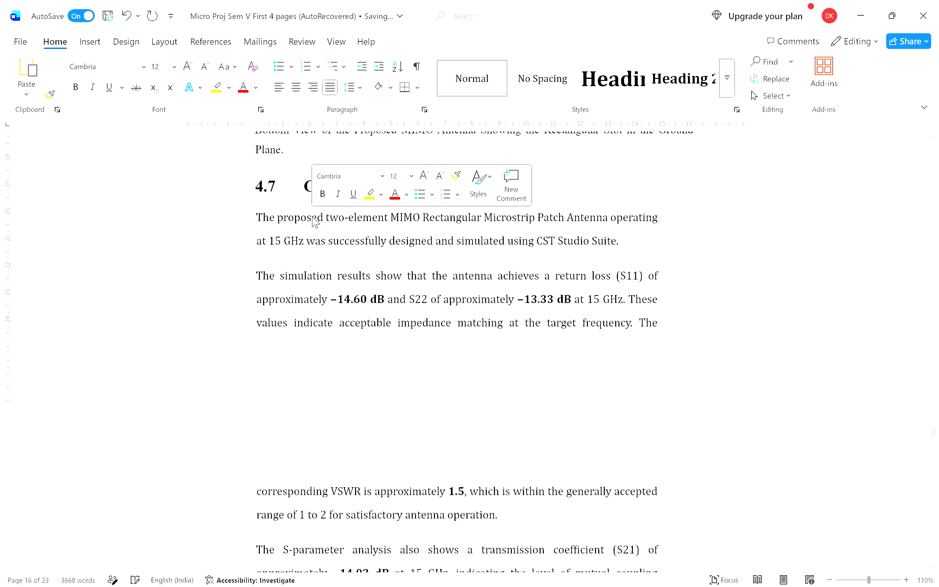
{"action": "key", "text": "Right"}
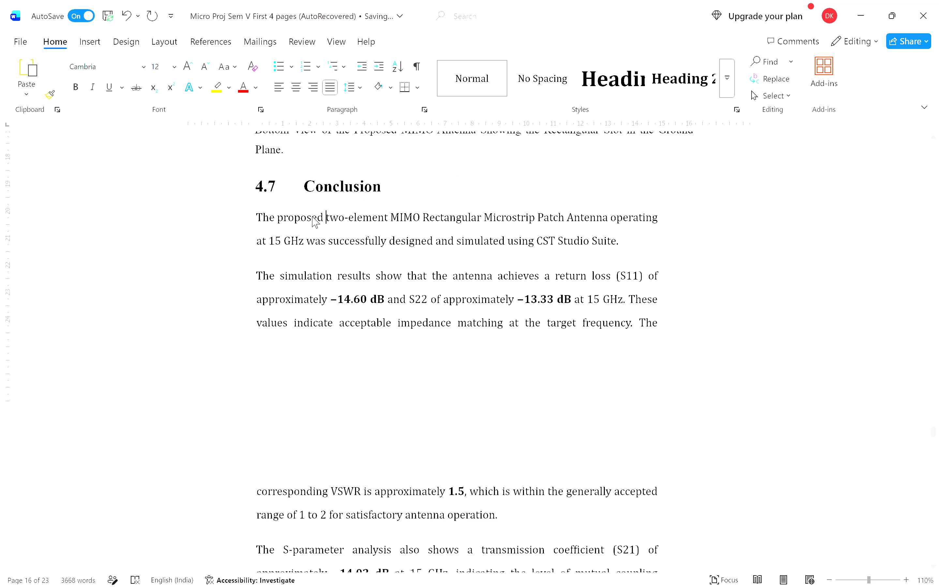
{"action": "key", "text": "Left"}
{"action": "left_click", "coordinate": [305, 240]}
{"action": "key", "text": "space"}
{"action": "type", "text": "using"}
{"action": "key", "text": "space"}
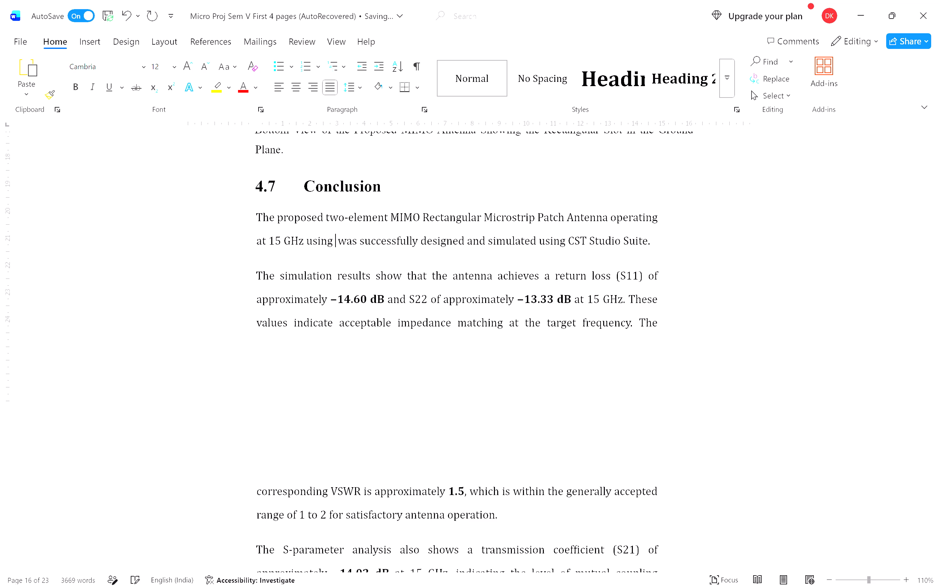
{"action": "type", "text": "Roges"}
{"action": "key", "text": "BackSpace"}
{"action": "type", "text": "rs"}
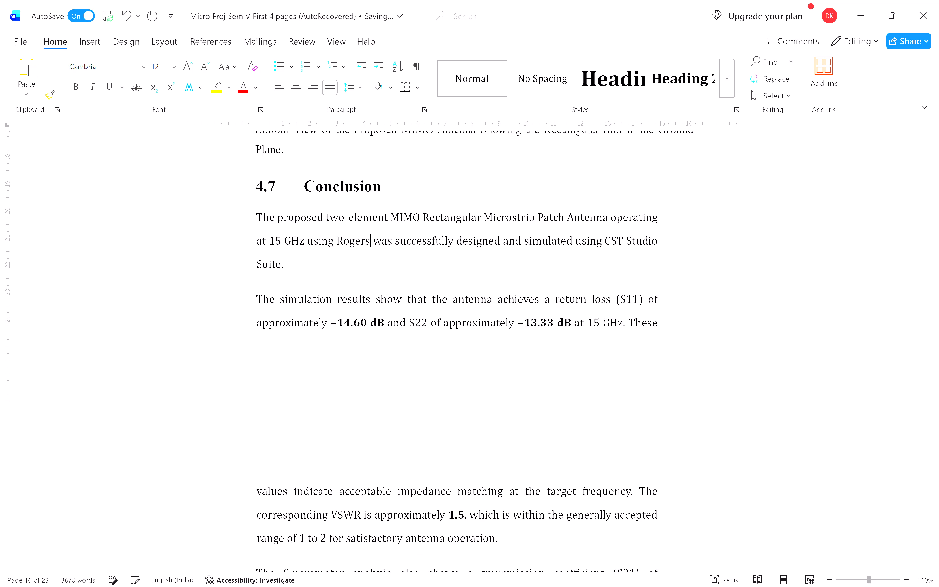
{"action": "key", "text": "space"}
{"action": "type", "text": "Rt"}
{"action": "key", "text": "space"}
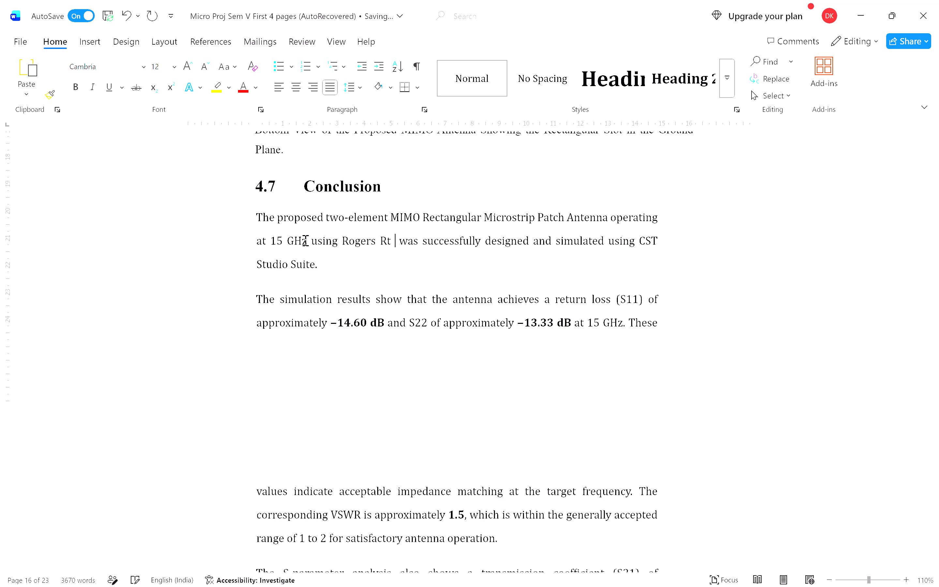
{"action": "key", "text": "BackSpace"}
{"action": "key", "text": "BackSpace"}
{"action": "type", "text": "T"}
{"action": "key", "text": "space"}
{"action": "key", "text": "BackSpace"}
{"action": "key", "text": "shift+question"}
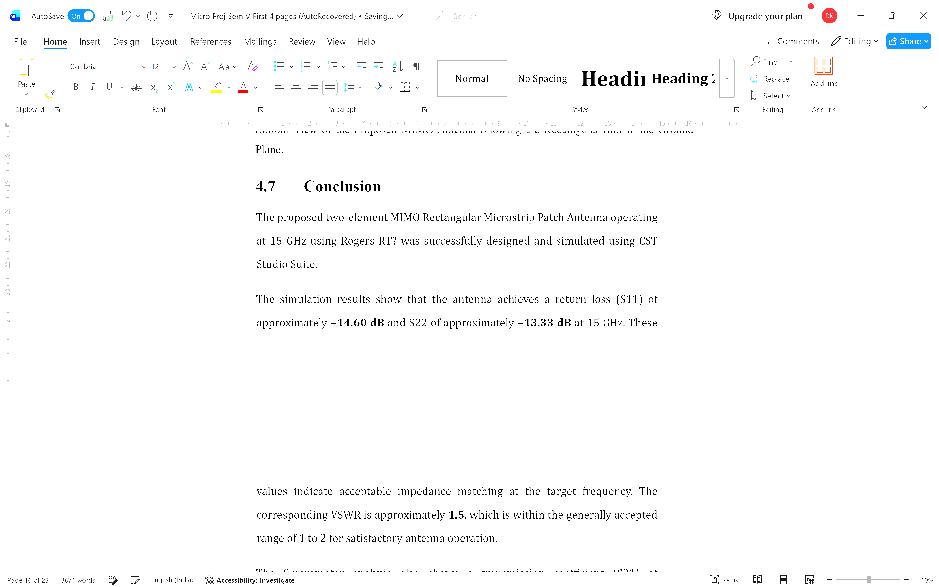
{"action": "key", "text": "BackSpace"}
Complete the substrate name in the first sentence as "Rogers /RT Duroid 5880".
{"action": "key", "text": "Left"}
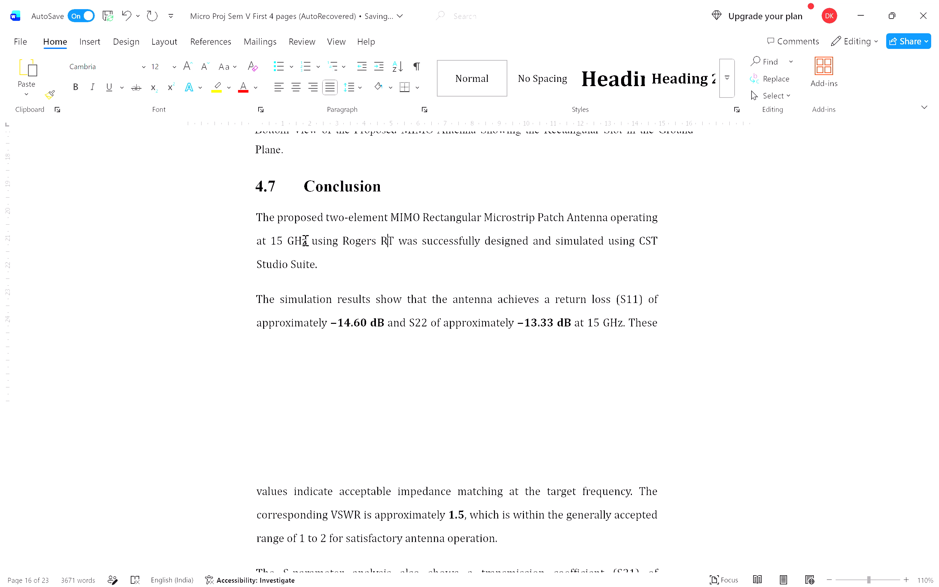
{"action": "key", "text": "Down"}
{"action": "key", "text": "Up"}
{"action": "key", "text": "Left"}
{"action": "key", "text": "shift+question"}
{"action": "key", "text": "BackSpace"}
{"action": "key", "text": "slash"}
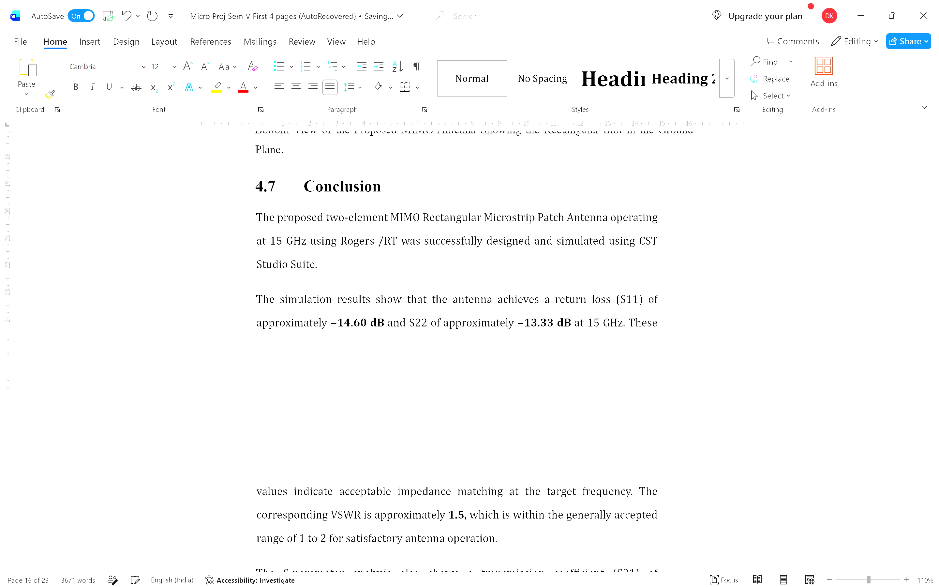
{"action": "key", "text": "Right"}
{"action": "key", "text": "Right"}
{"action": "key", "text": "Right"}
{"action": "type", "text": "Duroid"}
{"action": "key", "text": "space"}
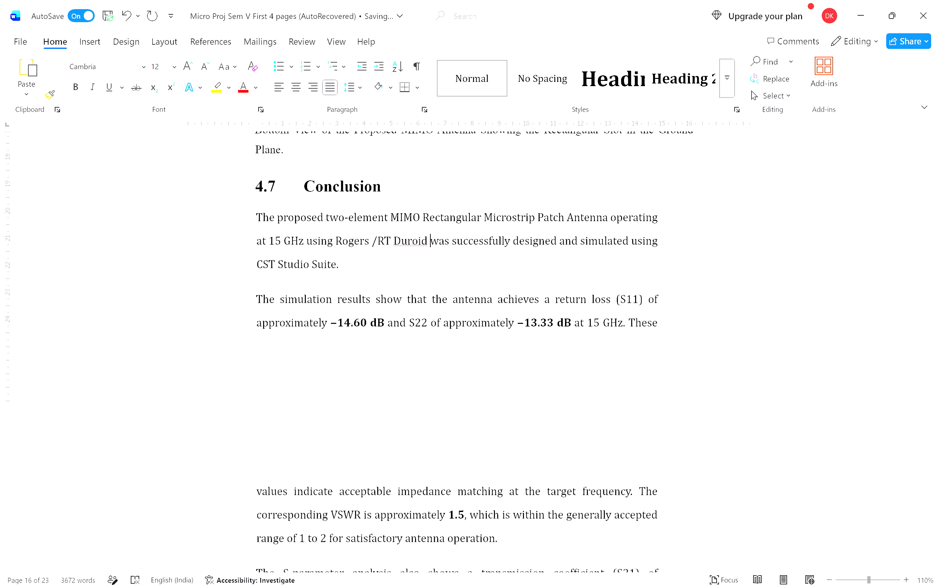
{"action": "type", "text": "5880"}
{"action": "key", "text": "space"}
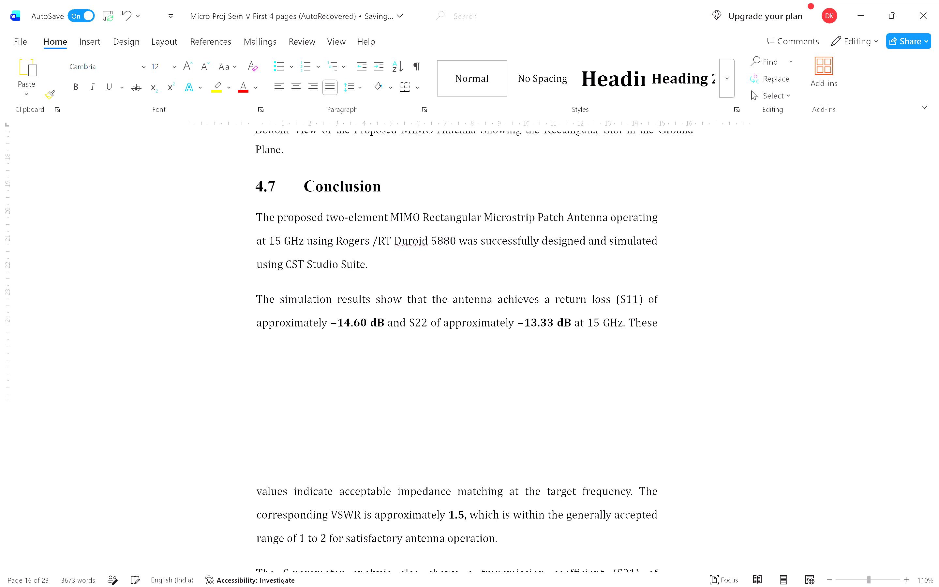
Merge the paragraph starting "The simulation results show" into the first paragraph, keeping a period and space after "CST Studio Suite".
{"action": "left_click", "coordinate": [256, 297]}
{"action": "key", "text": "BackSpace"}
{"action": "key", "text": "BackSpace"}
{"action": "key", "text": "BackSpace"}
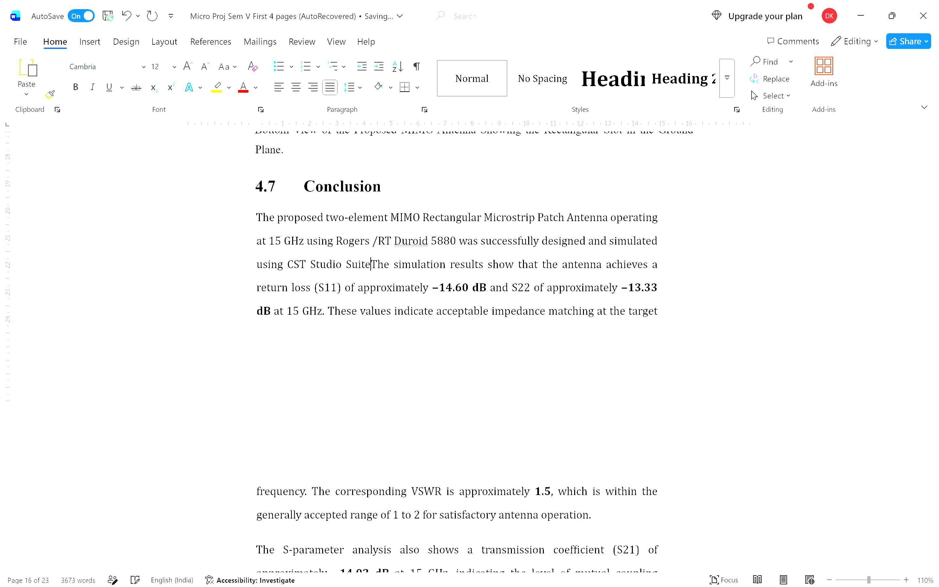
{"action": "type", "text": "."}
{"action": "key", "text": "space"}
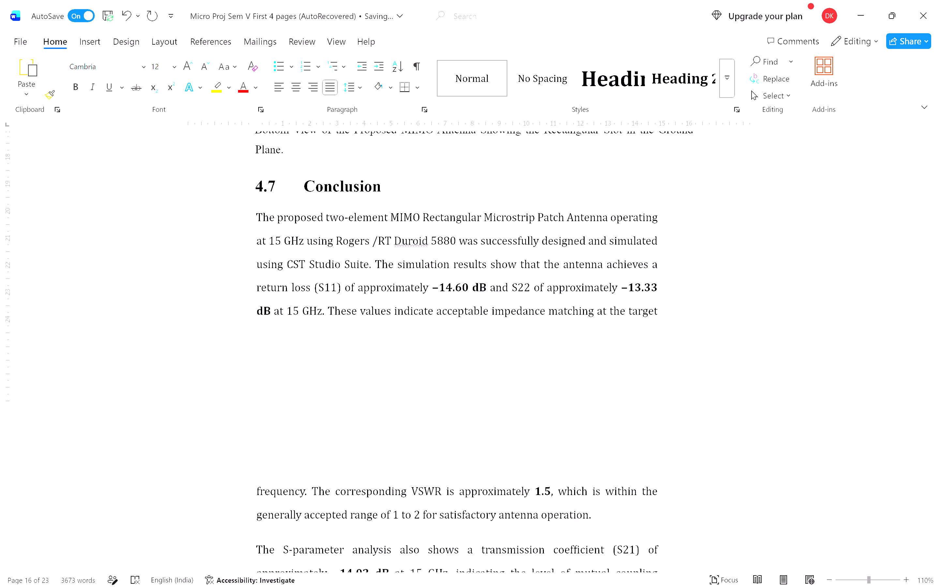
Replace "The" with "Our" before "simulation results show" in the Conclusion's first paragraph.
{"action": "key", "text": "ctrl+Right"}
{"action": "key", "text": "BackSpace"}
{"action": "key", "text": "BackSpace"}
{"action": "key", "text": "BackSpace"}
{"action": "key", "text": "BackSpace"}
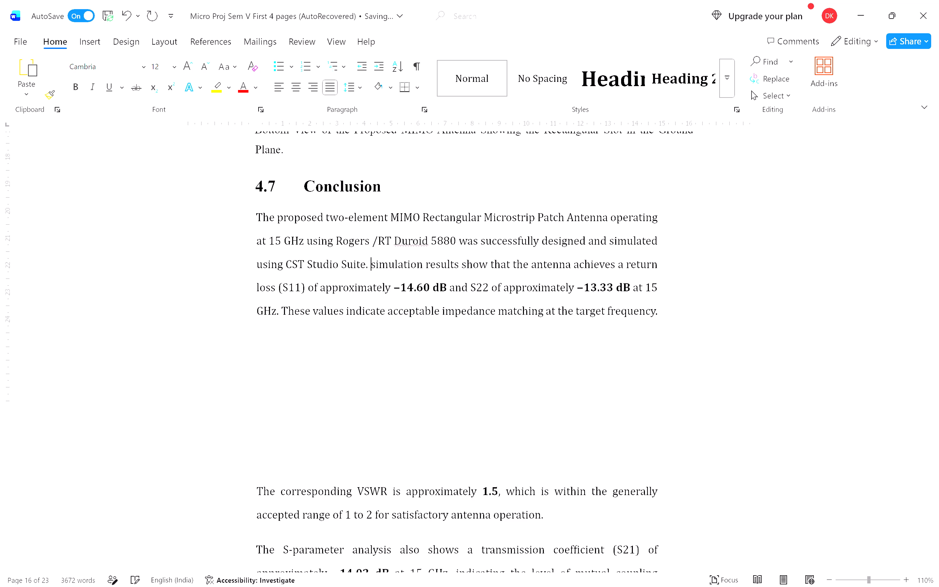
{"action": "type", "text": "Our"}
{"action": "key", "text": "space"}
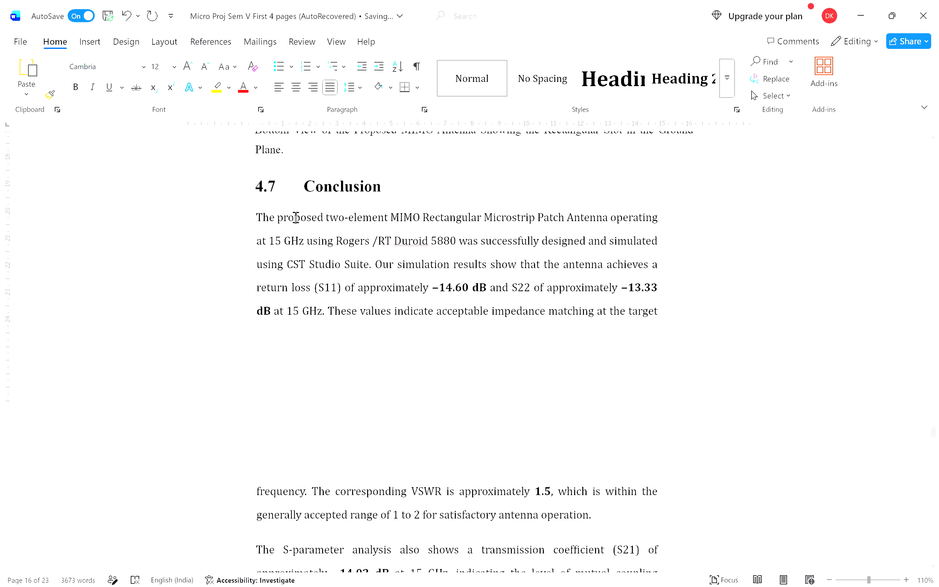
Replace the opening word "The" with "Our" in the first sentence of the Conclusion.
{"action": "double_click", "coordinate": [270, 216]}
{"action": "type", "text": "Our"}
Move the "4.7 Conclusion" heading and its text to the next page by inserting five blank lines before the heading.
{"action": "scroll", "coordinate": [482, 325], "scroll_direction": "down", "scroll_amount": 1}
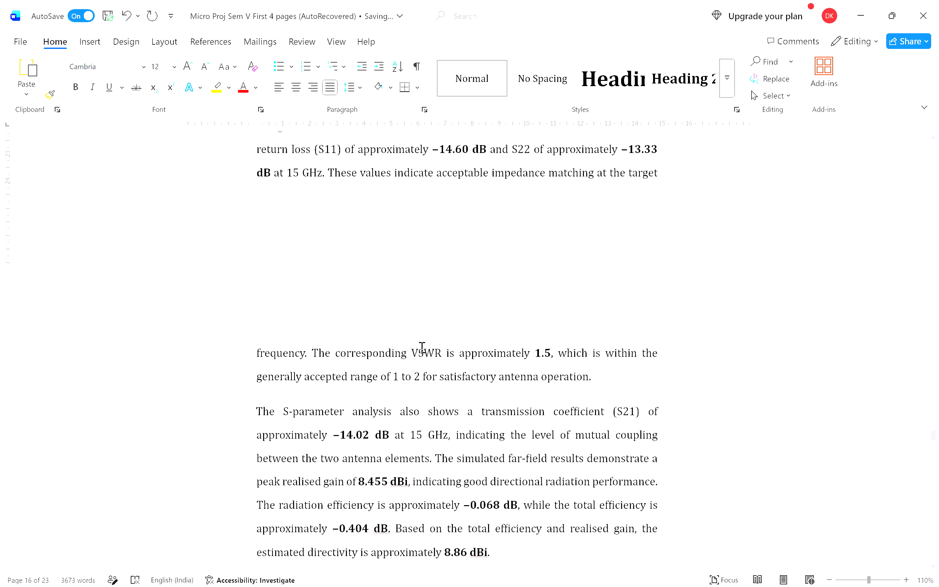
{"action": "scroll", "coordinate": [452, 358], "scroll_direction": "up", "scroll_amount": 2}
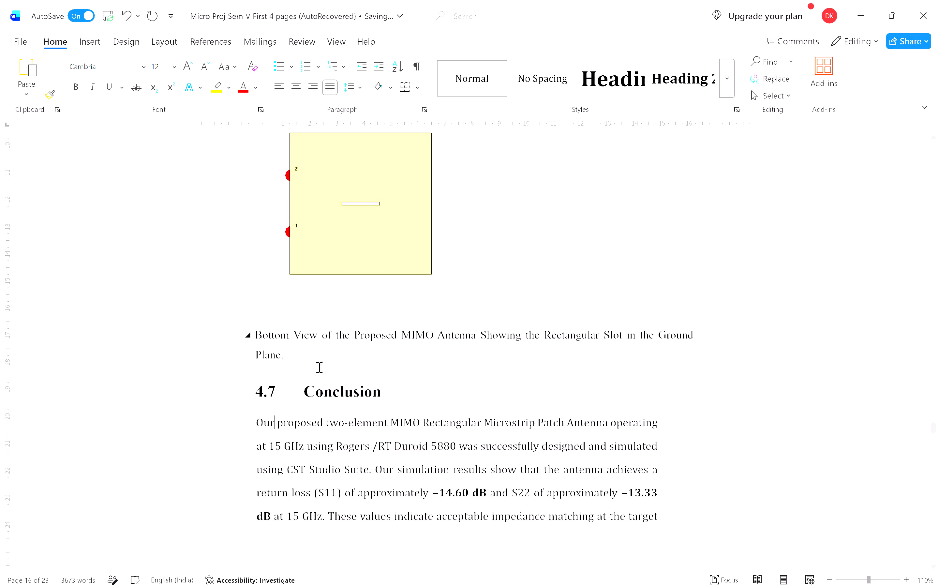
{"action": "left_click", "coordinate": [256, 389]}
{"action": "key", "text": "Return"}
{"action": "key", "text": "Return"}
{"action": "key", "text": "Return"}
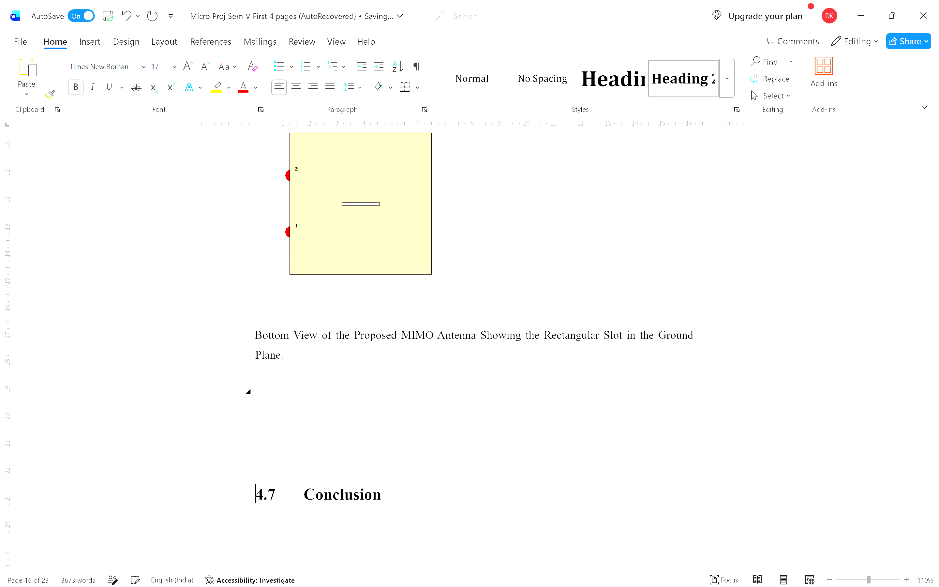
{"action": "key", "text": "Return"}
{"action": "key", "text": "Return"}
Review the Conclusion section's paragraphs and their page layout through to the closing sentence about the Vector Network Analyzer.
{"action": "scroll", "coordinate": [256, 389], "scroll_direction": "down", "scroll_amount": 2}
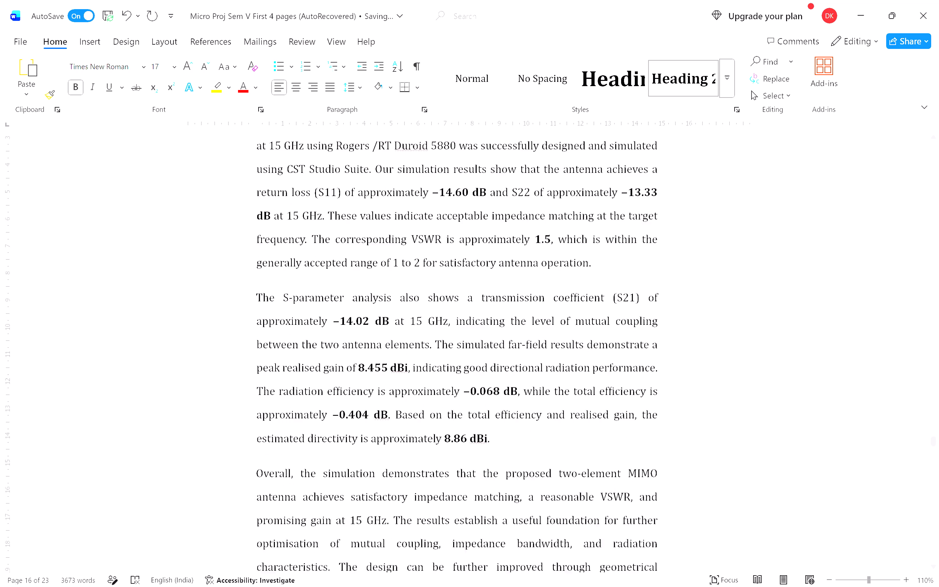
{"action": "scroll", "coordinate": [256, 389], "scroll_direction": "down", "scroll_amount": 2}
{"action": "scroll", "coordinate": [256, 389], "scroll_direction": "up", "scroll_amount": 1}
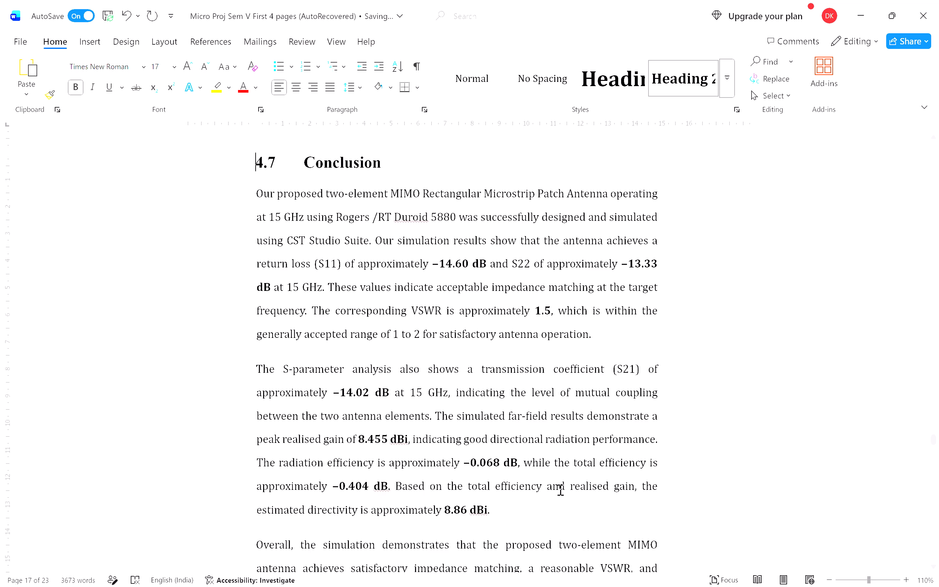
{"action": "scroll", "coordinate": [409, 527], "scroll_direction": "down", "scroll_amount": 1}
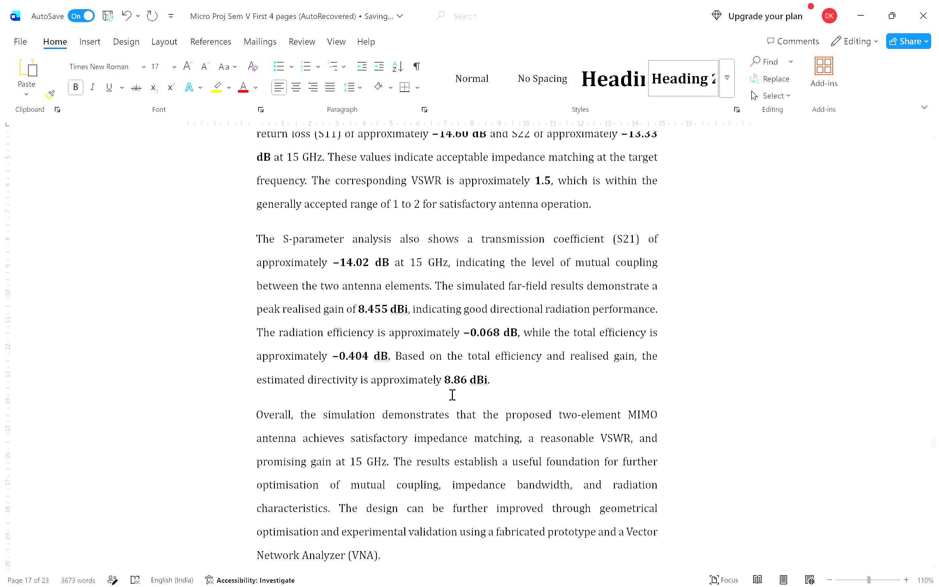
{"action": "scroll", "coordinate": [451, 394], "scroll_direction": "down", "scroll_amount": 1}
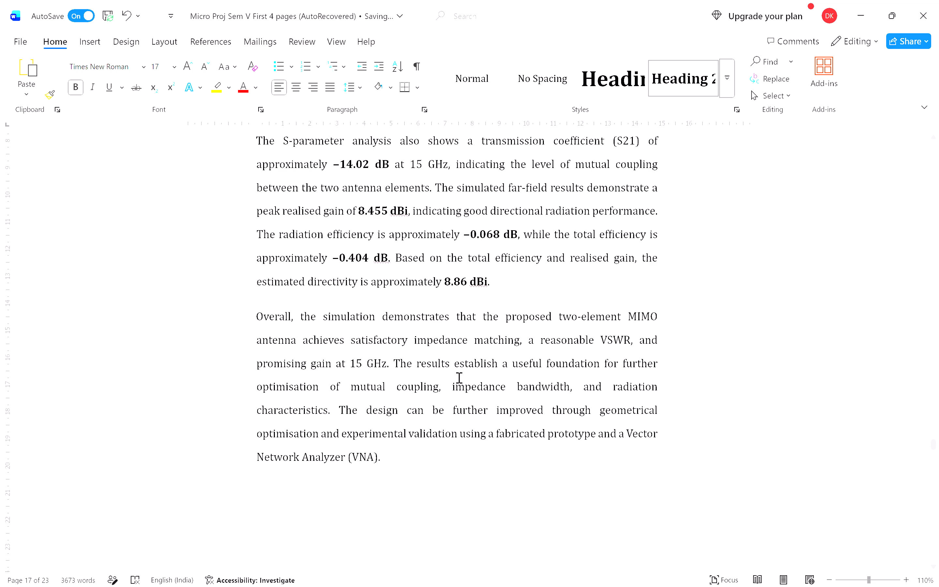
{"action": "scroll", "coordinate": [464, 377], "scroll_direction": "down", "scroll_amount": 1}
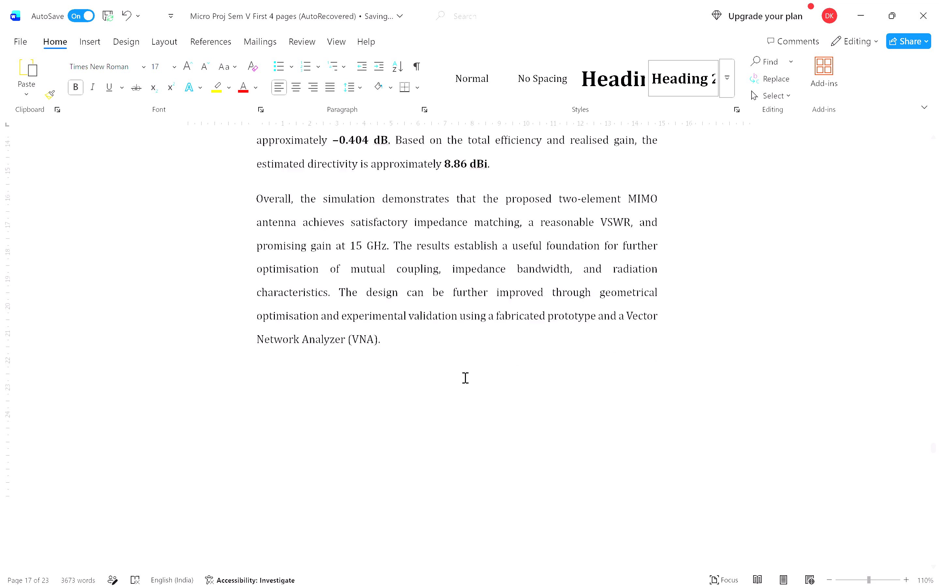
{"action": "scroll", "coordinate": [464, 377], "scroll_direction": "down", "scroll_amount": 1}
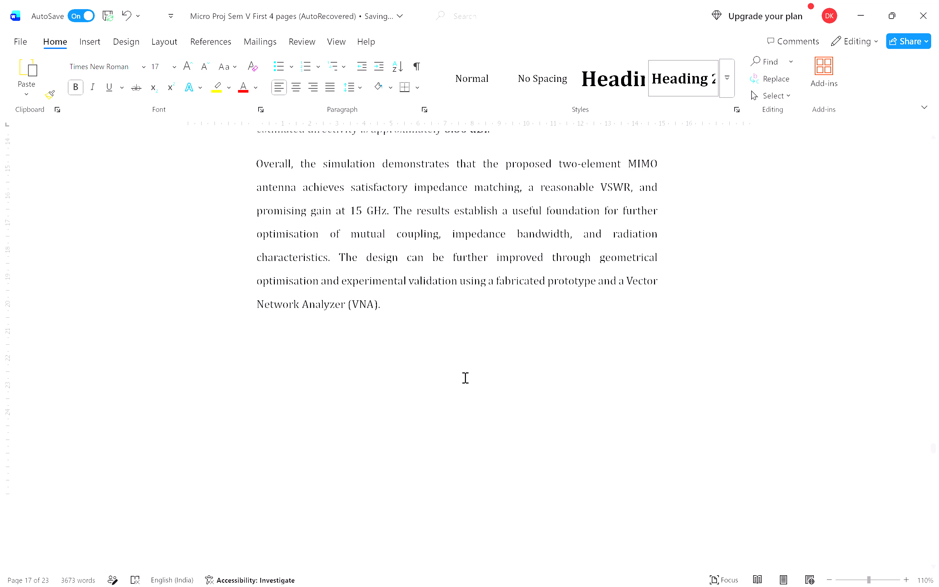
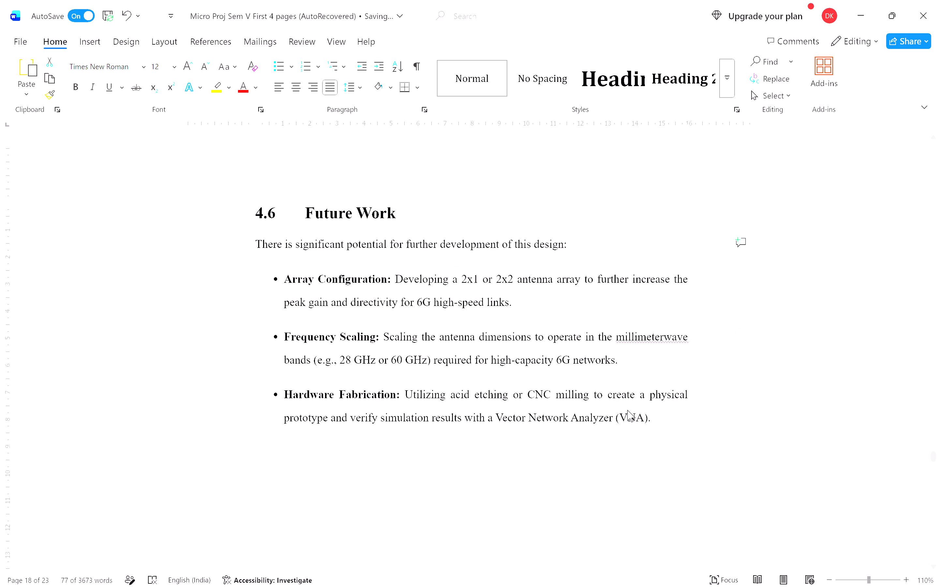
{"action": "key", "text": "ctrl+b"}
{"action": "key", "text": "ctrl+b"}
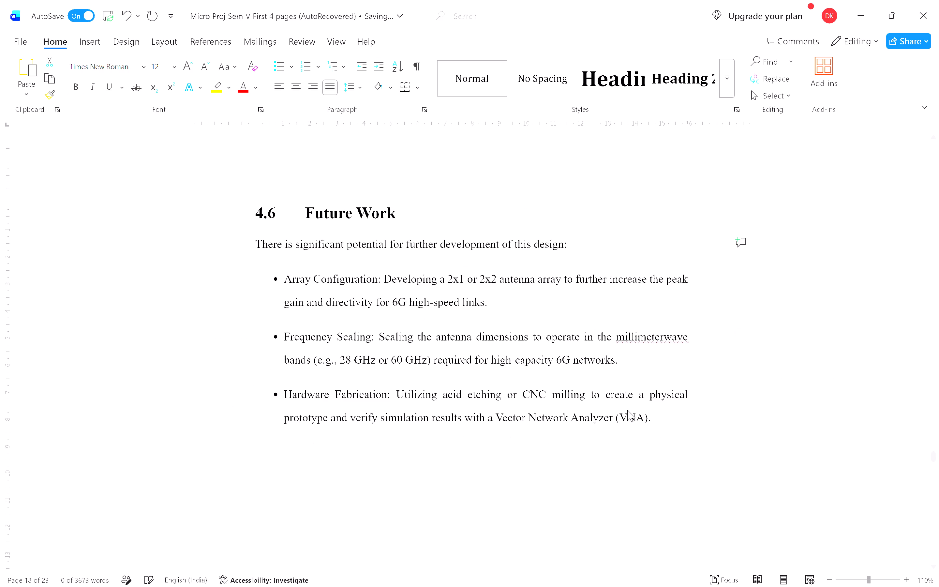
{"action": "key", "text": "ctrl+v"}
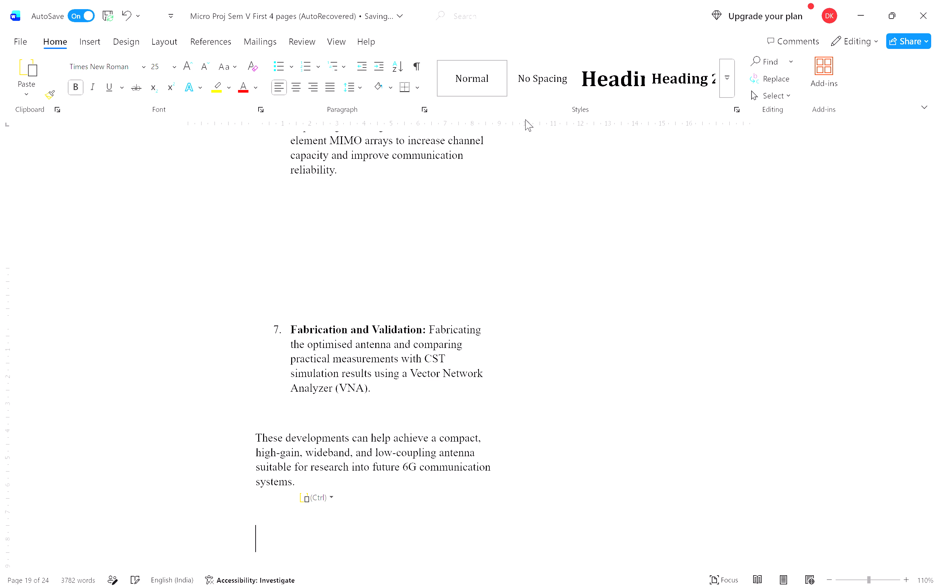
Widen all the pasted Future Work text by moving its right indent to about 16 cm on the ruler.
{"action": "key", "text": "ctrl+shift+Up"}
{"action": "key", "text": "ctrl+shift+Up"}
{"action": "key", "text": "ctrl+shift+Up"}
{"action": "key", "text": "ctrl+shift+Up"}
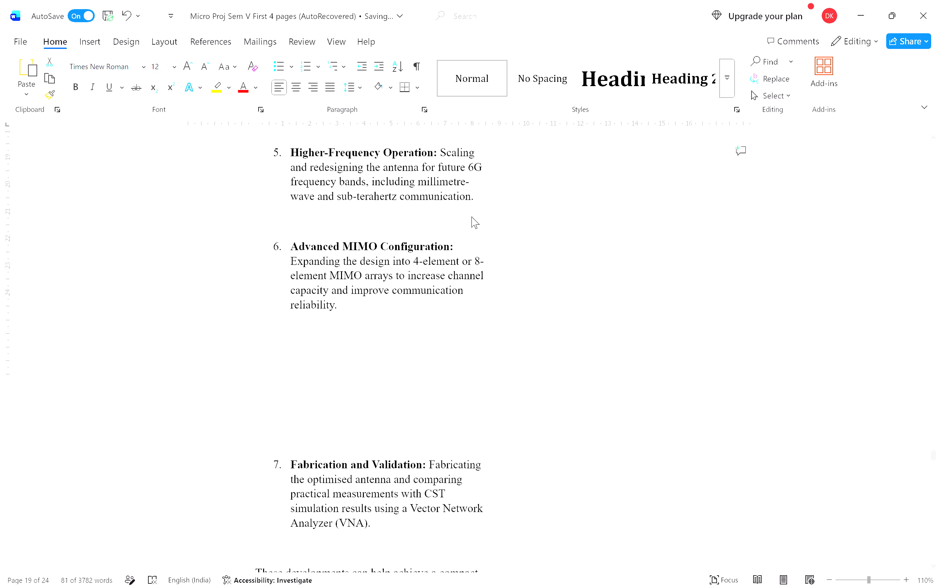
{"action": "key", "text": "ctrl+shift+Up"}
{"action": "key", "text": "ctrl+shift+Up"}
{"action": "key", "text": "ctrl+shift+Up"}
{"action": "key", "text": "ctrl+shift+Up"}
{"action": "key", "text": "ctrl+shift+Up"}
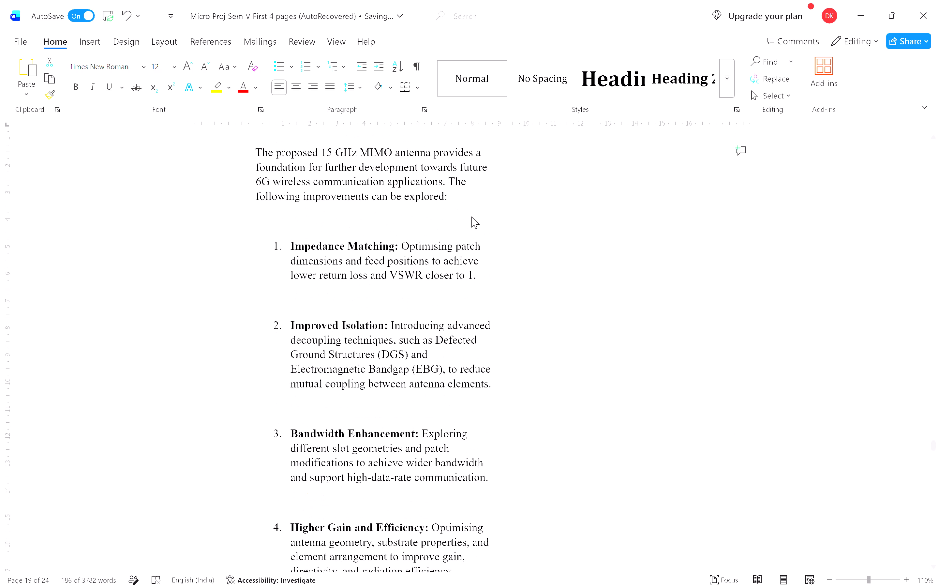
{"action": "left_click_drag", "start_coordinate": [489, 126], "coordinate": [690, 129]}
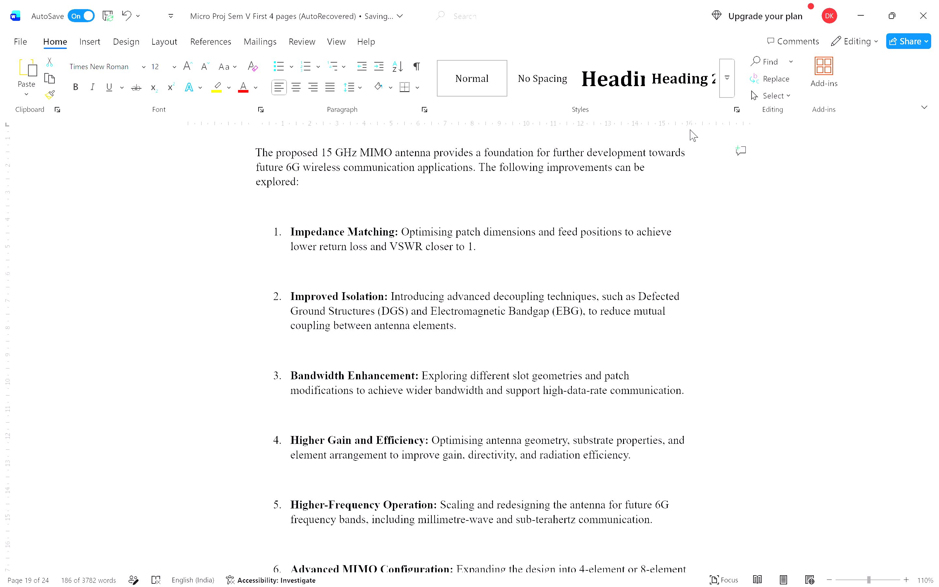
{"action": "left_click_drag", "start_coordinate": [690, 129], "coordinate": [690, 130]}
Justify the pasted Future Work paragraphs and numbered list.
{"action": "scroll", "coordinate": [529, 282], "scroll_direction": "up", "scroll_amount": 1}
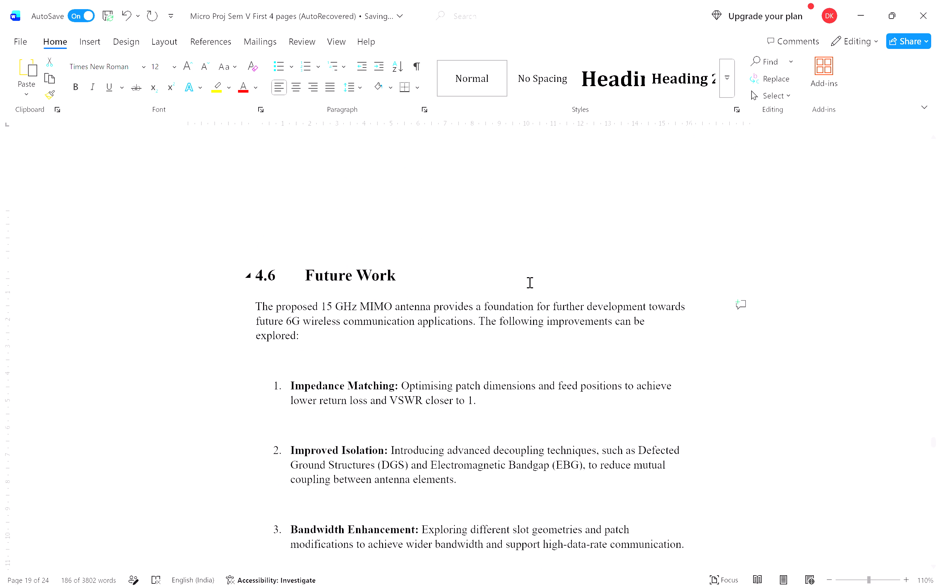
{"action": "scroll", "coordinate": [529, 282], "scroll_direction": "down", "scroll_amount": 1}
{"action": "left_click", "coordinate": [336, 85]}
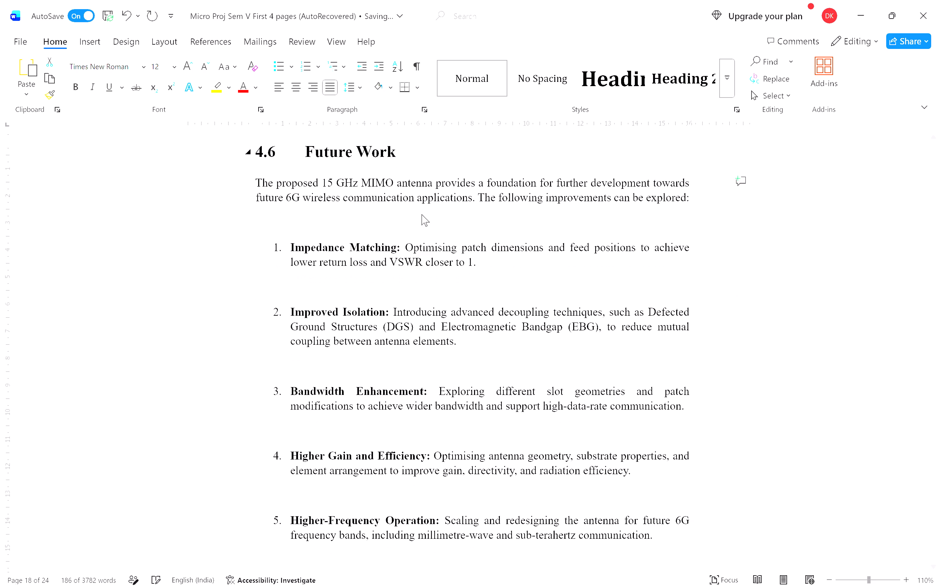
{"action": "left_click", "coordinate": [514, 266]}
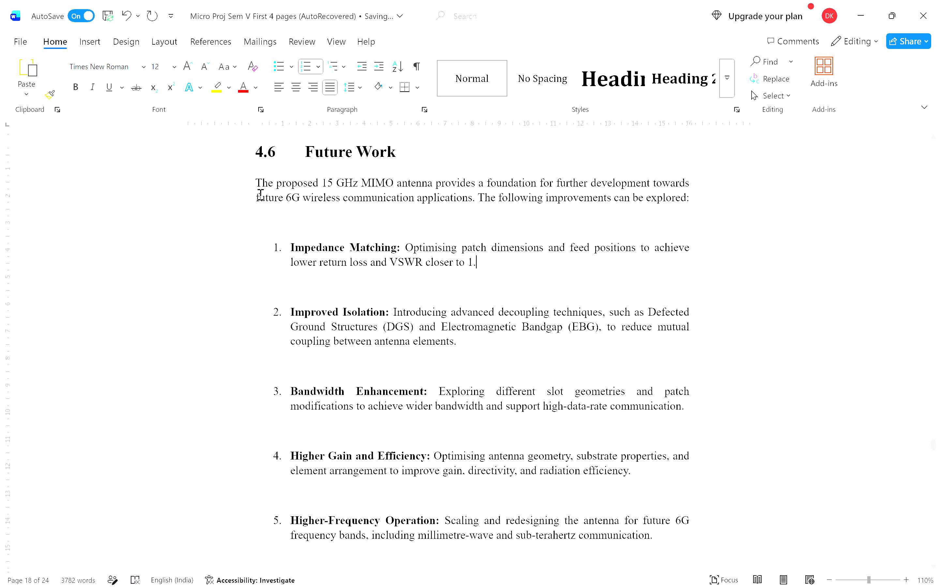
Set the line spacing of the whole Future Work text, from its introduction to the closing paragraph, to 1.5.
{"action": "left_click", "coordinate": [258, 185]}
{"action": "key", "text": "ctrl+shift+Down"}
{"action": "key", "text": "ctrl+shift+Down"}
{"action": "key", "text": "ctrl+shift+Down"}
{"action": "key", "text": "ctrl+shift+Down"}
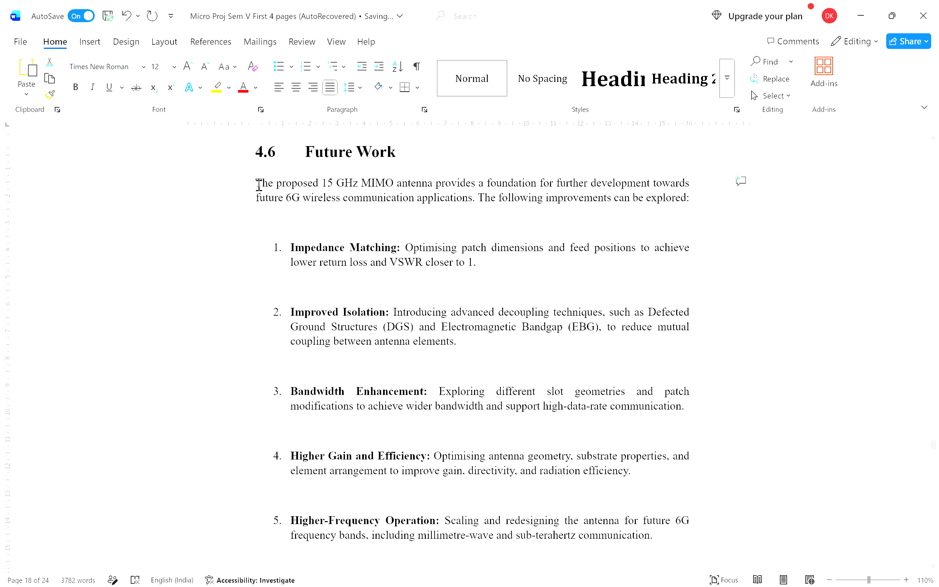
{"action": "key", "text": "ctrl+shift+Down"}
{"action": "key", "text": "ctrl+shift+Down"}
{"action": "key", "text": "ctrl+shift+Down"}
{"action": "key", "text": "ctrl+shift+Down"}
{"action": "key", "text": "ctrl+shift+Down"}
{"action": "key", "text": "ctrl+shift+Down"}
{"action": "key", "text": "ctrl+shift+Up"}
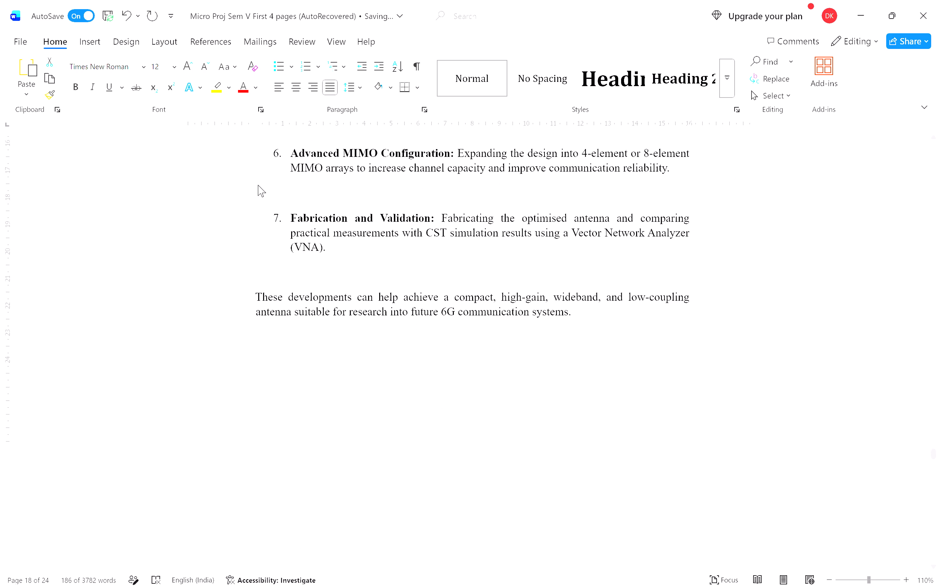
{"action": "left_click", "coordinate": [359, 81]}
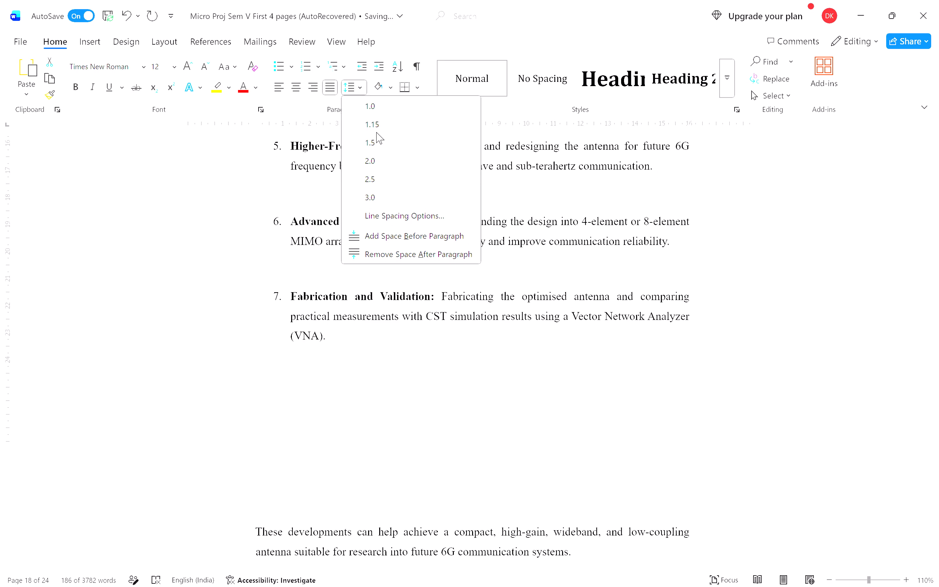
{"action": "left_click", "coordinate": [380, 148]}
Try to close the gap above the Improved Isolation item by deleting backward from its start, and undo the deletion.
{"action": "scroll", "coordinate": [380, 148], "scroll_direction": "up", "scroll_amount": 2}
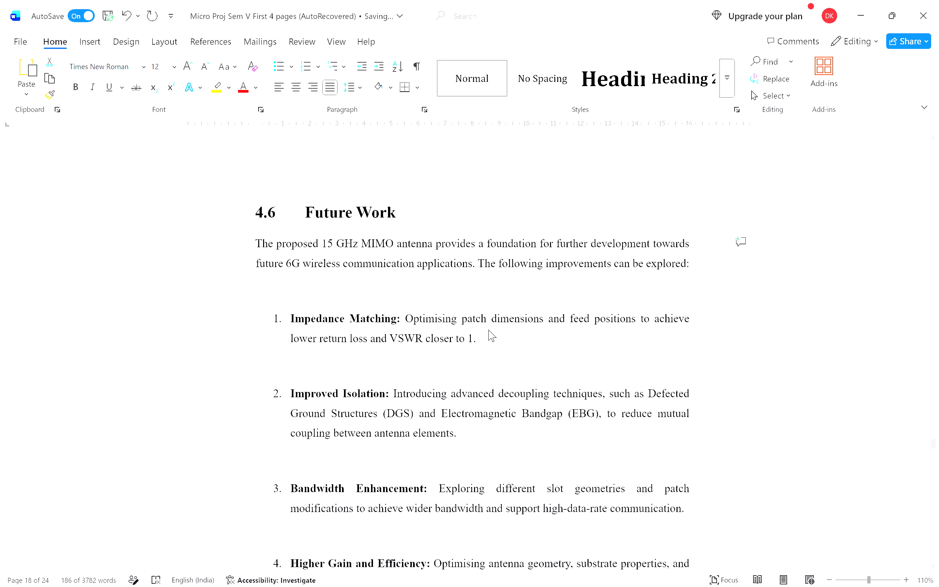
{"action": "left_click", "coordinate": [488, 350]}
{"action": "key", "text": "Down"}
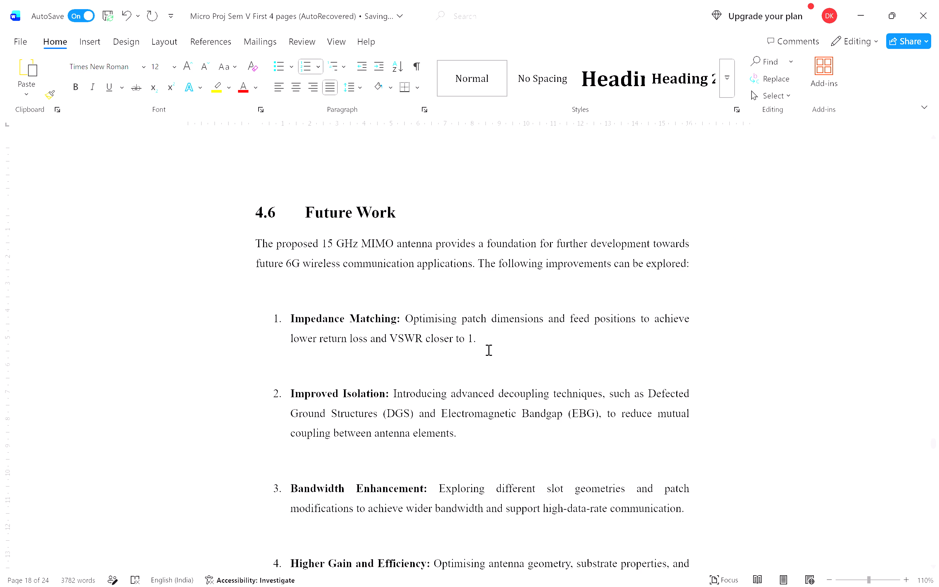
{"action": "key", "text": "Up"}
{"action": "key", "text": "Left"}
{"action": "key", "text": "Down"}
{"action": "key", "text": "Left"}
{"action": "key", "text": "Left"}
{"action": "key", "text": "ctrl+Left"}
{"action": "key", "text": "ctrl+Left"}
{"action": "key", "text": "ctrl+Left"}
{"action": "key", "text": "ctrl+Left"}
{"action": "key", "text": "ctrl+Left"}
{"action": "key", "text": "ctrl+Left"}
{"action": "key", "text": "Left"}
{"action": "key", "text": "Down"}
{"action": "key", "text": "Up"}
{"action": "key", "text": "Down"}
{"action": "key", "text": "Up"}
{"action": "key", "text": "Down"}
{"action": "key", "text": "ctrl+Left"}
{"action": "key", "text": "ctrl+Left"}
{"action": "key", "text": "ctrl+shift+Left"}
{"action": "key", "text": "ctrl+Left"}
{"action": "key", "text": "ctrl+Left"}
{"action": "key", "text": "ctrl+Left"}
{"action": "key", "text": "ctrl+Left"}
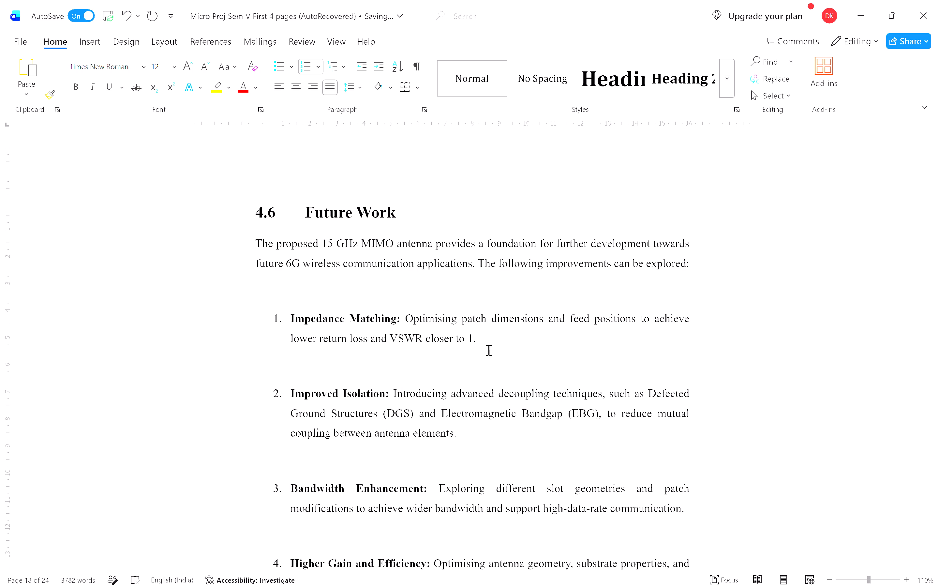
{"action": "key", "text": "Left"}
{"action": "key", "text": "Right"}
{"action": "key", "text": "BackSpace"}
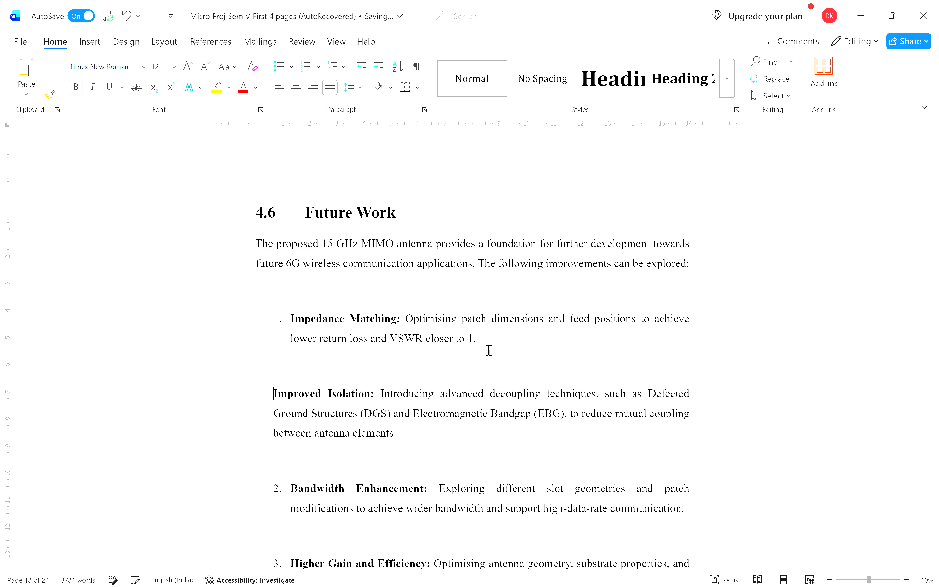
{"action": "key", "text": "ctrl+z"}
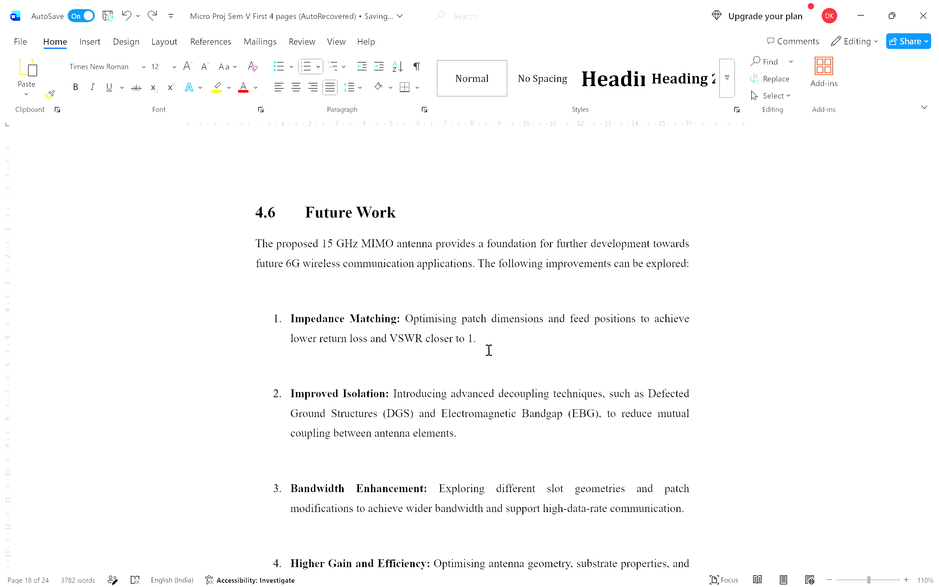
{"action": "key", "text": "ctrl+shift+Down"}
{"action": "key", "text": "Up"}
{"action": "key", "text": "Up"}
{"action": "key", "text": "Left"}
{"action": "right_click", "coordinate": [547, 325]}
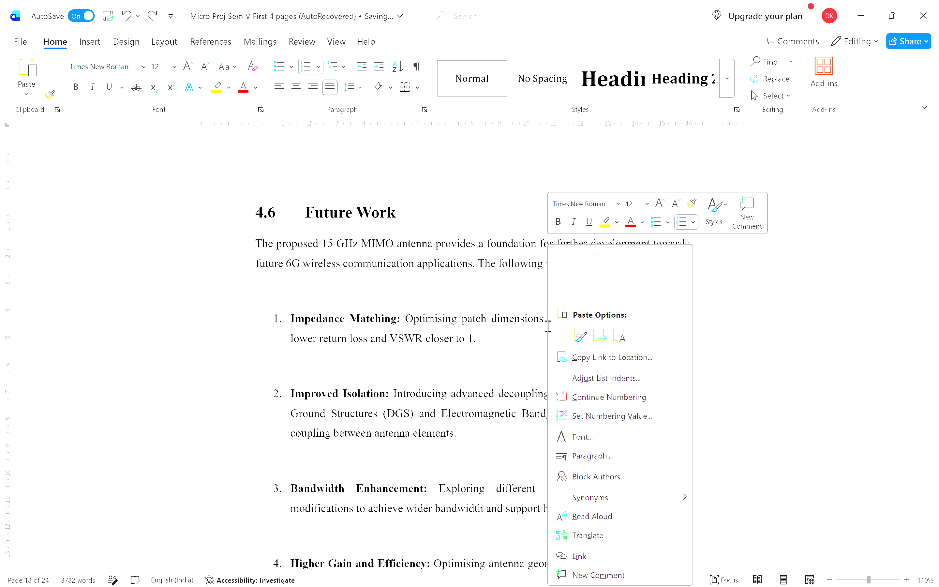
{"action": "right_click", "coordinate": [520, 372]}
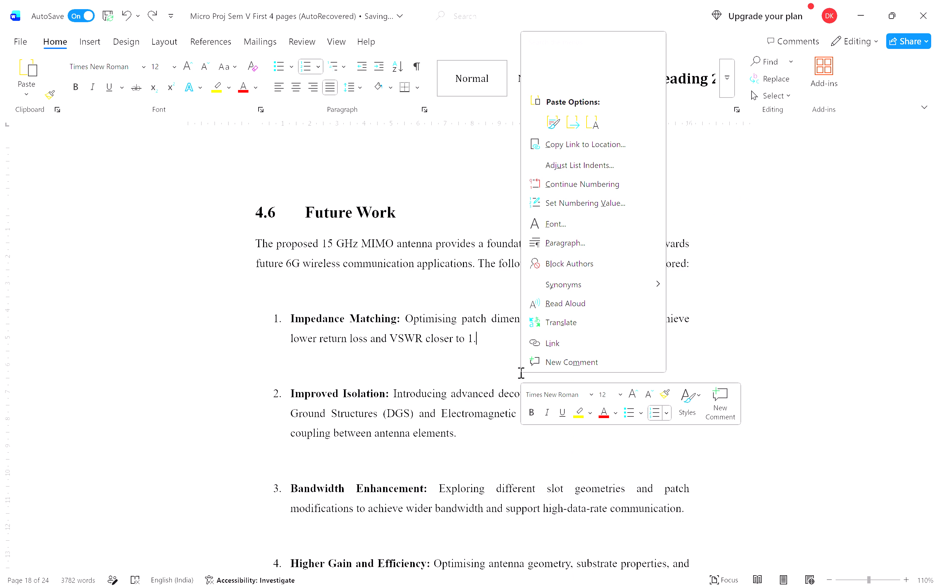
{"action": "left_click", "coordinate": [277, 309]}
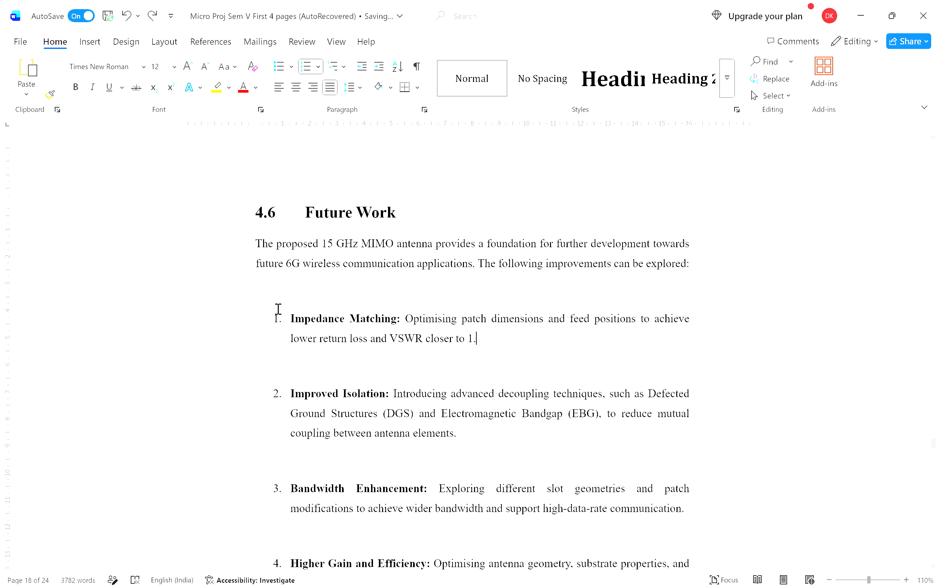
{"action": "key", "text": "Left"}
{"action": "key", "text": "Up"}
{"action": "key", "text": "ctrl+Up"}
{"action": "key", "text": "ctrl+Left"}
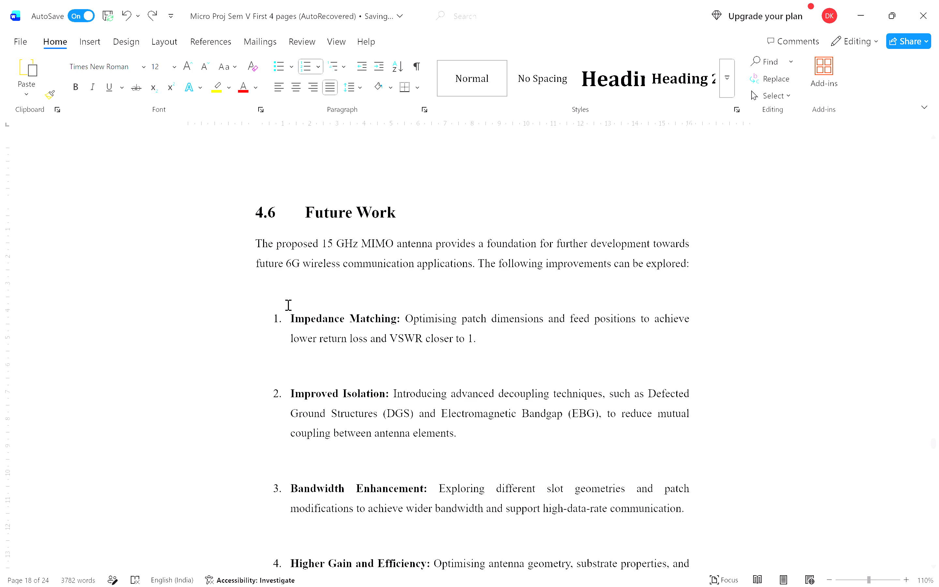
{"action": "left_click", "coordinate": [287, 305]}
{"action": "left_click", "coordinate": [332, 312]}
Set the line spacing of the entire Future Work text, from its introduction through the closing paragraph, to 1.15.
{"action": "key", "text": "Up"}
{"action": "key", "text": "Up"}
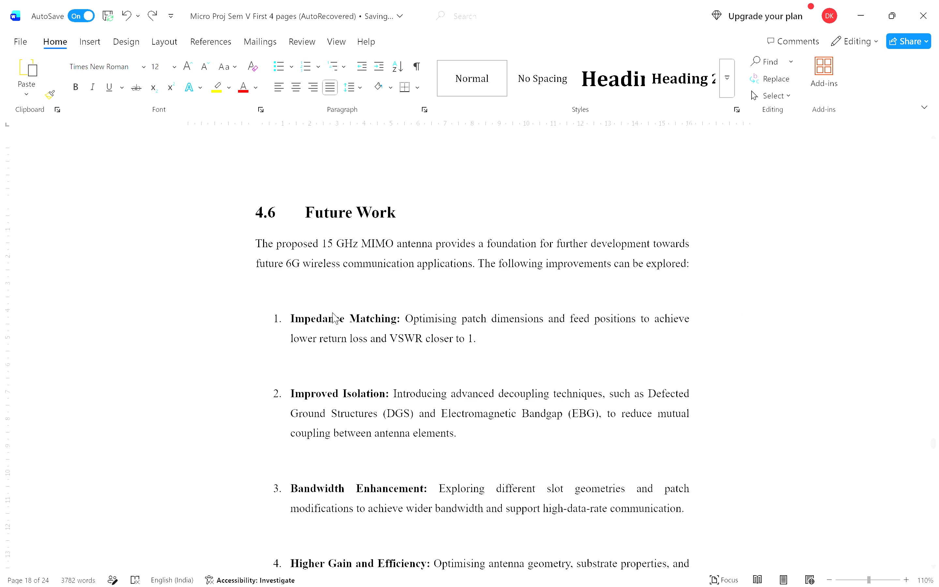
{"action": "key", "text": "Up"}
{"action": "key", "text": "Left"}
{"action": "key", "text": "Down"}
{"action": "key", "text": "Left"}
{"action": "key", "text": "Left"}
{"action": "key", "text": "Left"}
{"action": "key", "text": "Left"}
{"action": "key", "text": "ctrl+shift+Down"}
{"action": "key", "text": "ctrl+shift+Down"}
{"action": "key", "text": "ctrl+shift+Down"}
{"action": "key", "text": "ctrl+shift+Down"}
{"action": "key", "text": "ctrl+shift+Down"}
{"action": "key", "text": "ctrl+shift+Down"}
{"action": "key", "text": "ctrl+shift+Down"}
{"action": "key", "text": "ctrl+shift+Down"}
{"action": "key", "text": "ctrl+shift+Down"}
{"action": "key", "text": "ctrl+shift+Down"}
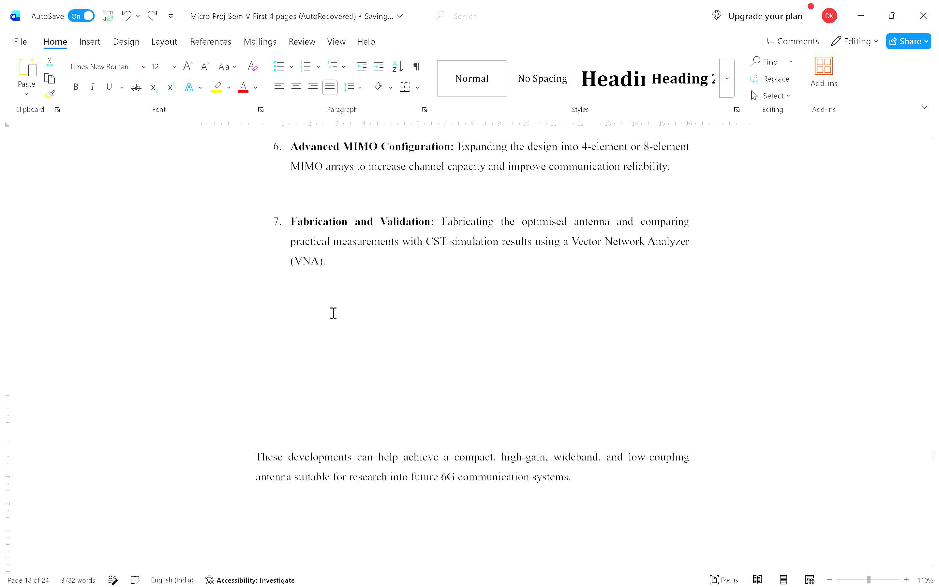
{"action": "key", "text": "ctrl+shift+Up"}
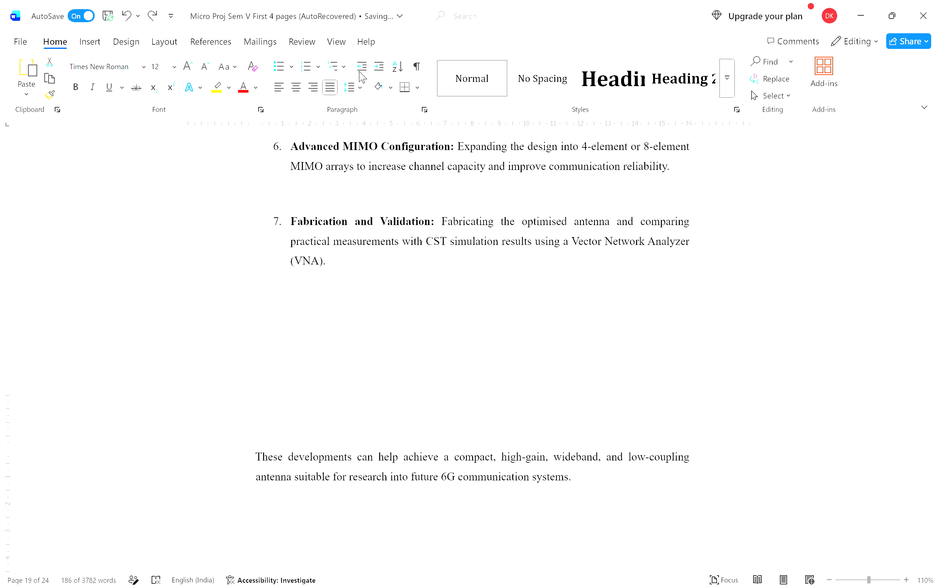
{"action": "left_click", "coordinate": [353, 85]}
{"action": "left_click", "coordinate": [374, 120]}
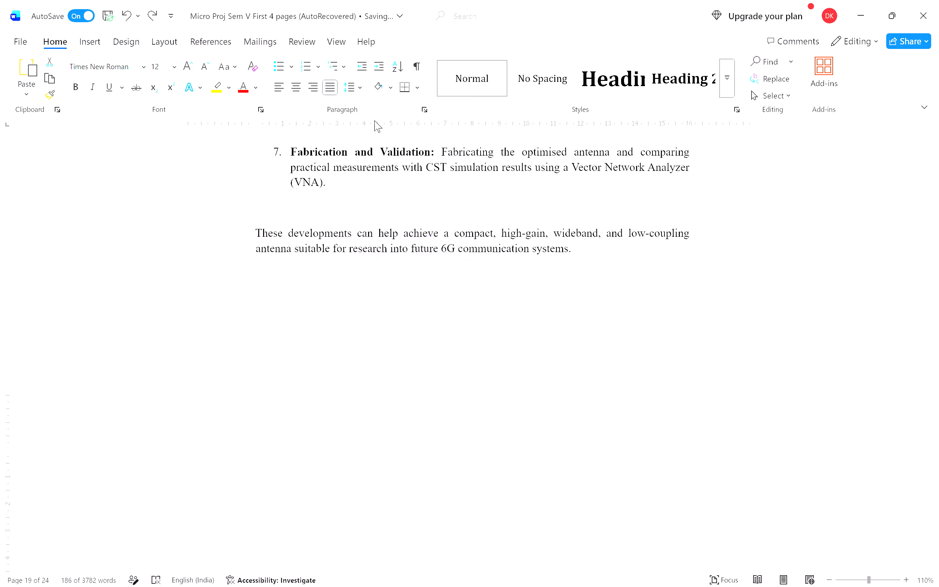
{"action": "scroll", "coordinate": [395, 296], "scroll_direction": "up", "scroll_amount": 2}
{"action": "scroll", "coordinate": [482, 322], "scroll_direction": "up", "scroll_amount": 1}
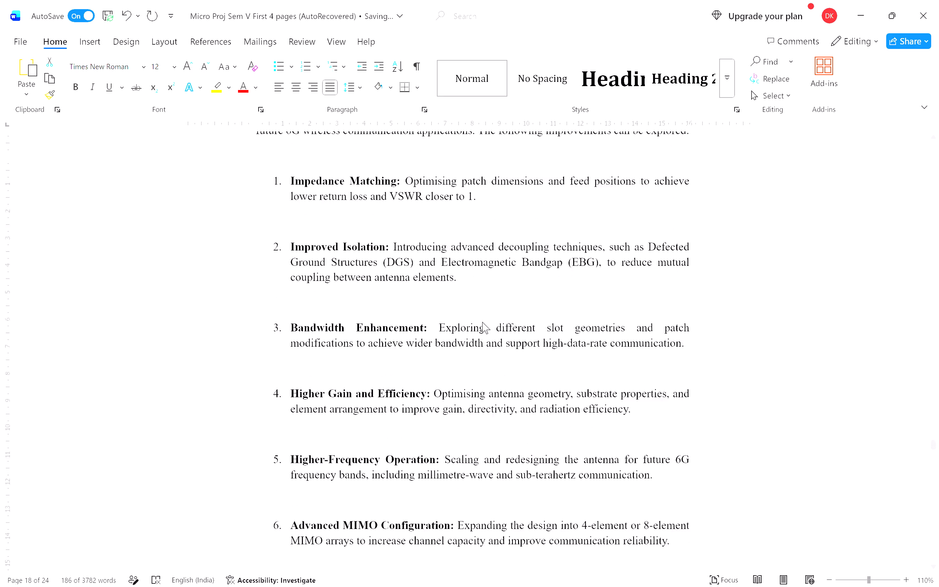
{"action": "scroll", "coordinate": [482, 322], "scroll_direction": "up", "scroll_amount": 1}
{"action": "left_click", "coordinate": [821, 357]}
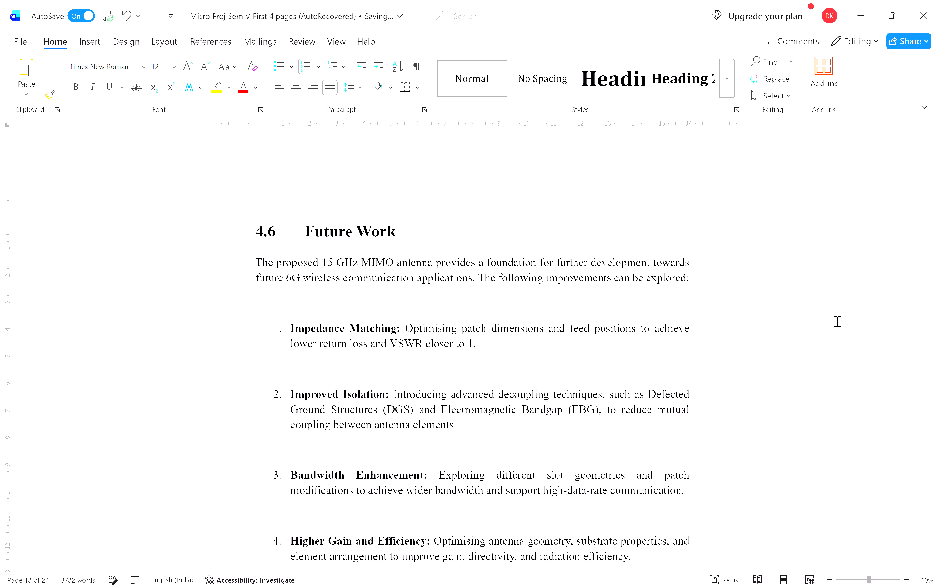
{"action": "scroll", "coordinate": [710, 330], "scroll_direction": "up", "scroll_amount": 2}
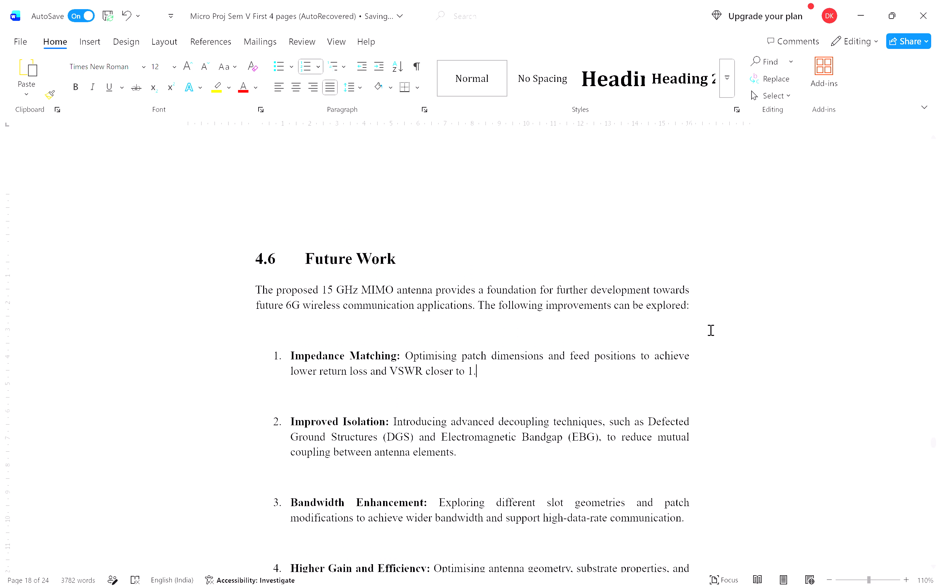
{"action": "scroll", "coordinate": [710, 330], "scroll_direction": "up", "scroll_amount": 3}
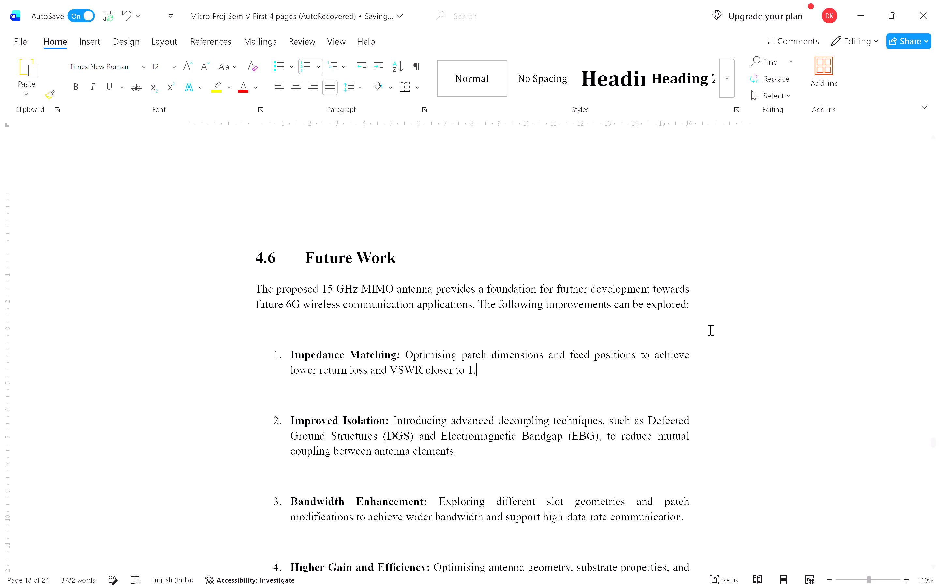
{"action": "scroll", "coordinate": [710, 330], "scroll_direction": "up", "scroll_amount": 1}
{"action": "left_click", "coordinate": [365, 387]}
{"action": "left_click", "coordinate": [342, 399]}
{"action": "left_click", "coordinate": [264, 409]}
Delete the extra blank lines between the Future Work closing paragraph and the Chapter 5 heading, keeping the heading on its own line.
{"action": "scroll", "coordinate": [264, 409], "scroll_direction": "down", "scroll_amount": 3}
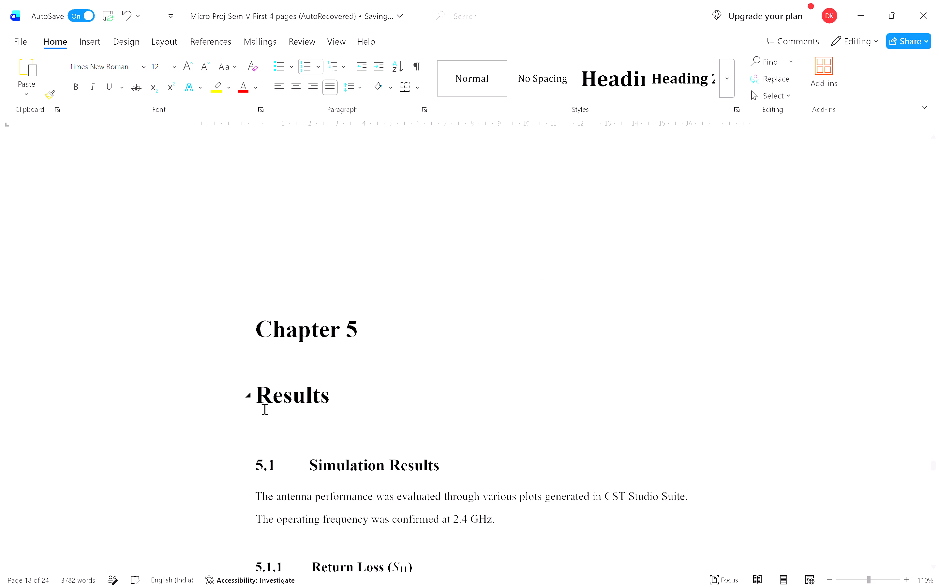
{"action": "scroll", "coordinate": [264, 409], "scroll_direction": "down", "scroll_amount": 1}
{"action": "left_click", "coordinate": [253, 327]}
{"action": "key", "text": "BackSpace"}
{"action": "key", "text": "BackSpace"}
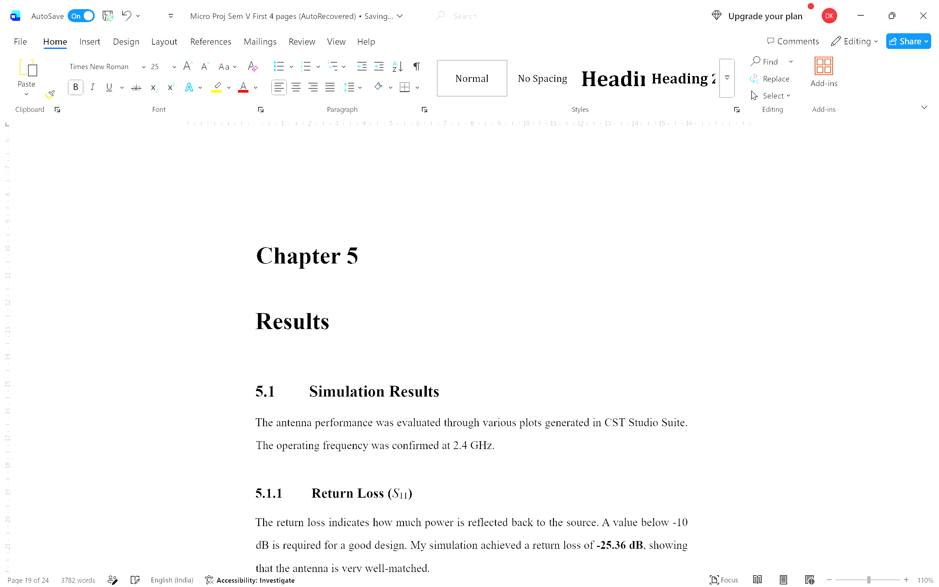
{"action": "key", "text": "BackSpace"}
{"action": "key", "text": "BackSpace"}
{"action": "scroll", "coordinate": [253, 327], "scroll_direction": "up", "scroll_amount": 3}
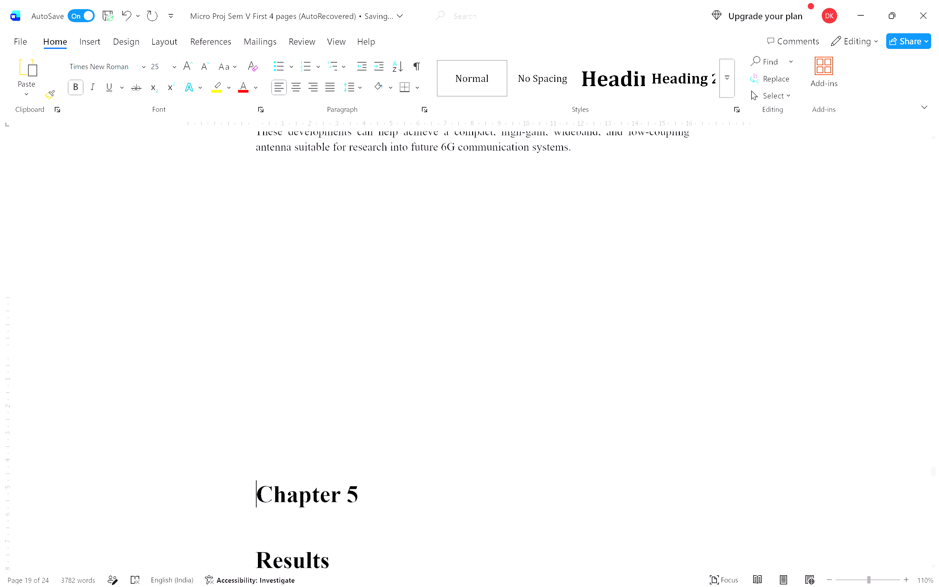
{"action": "key", "text": "BackSpace"}
{"action": "key", "text": "BackSpace"}
{"action": "key", "text": "BackSpace"}
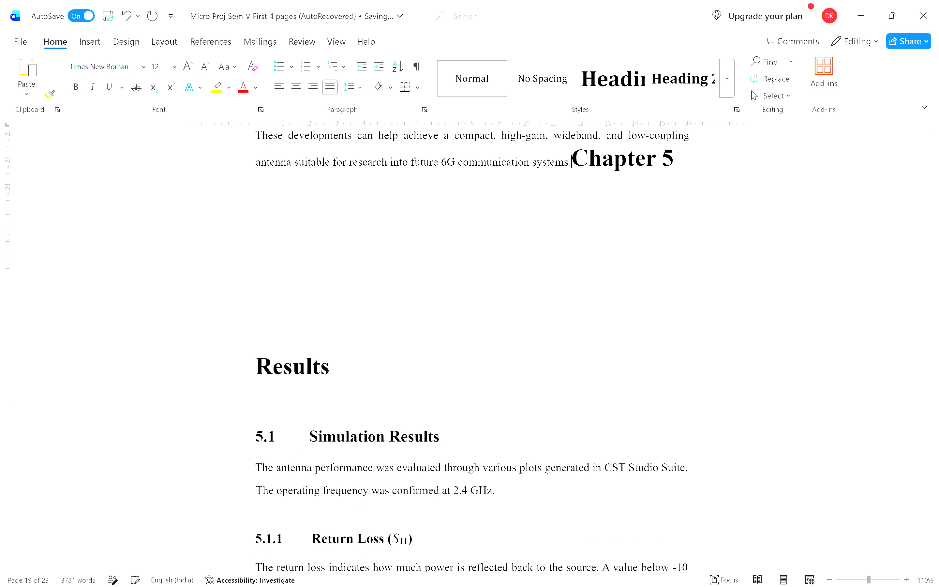
{"action": "key", "text": "Return"}
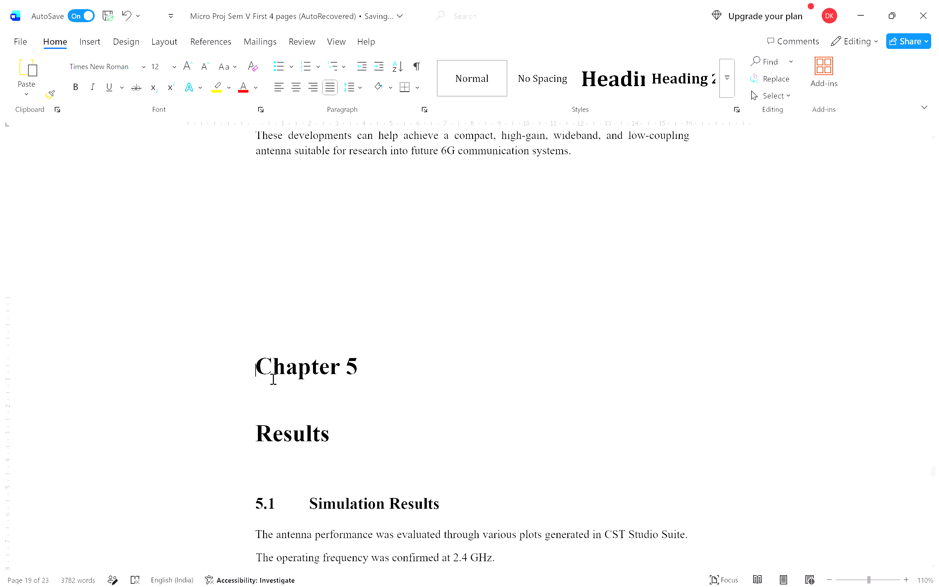
Insert four blank lines before the Chapter 6 heading to push it onto a new page after the parameter summary table.
{"action": "scroll", "coordinate": [295, 388], "scroll_direction": "down", "scroll_amount": 1}
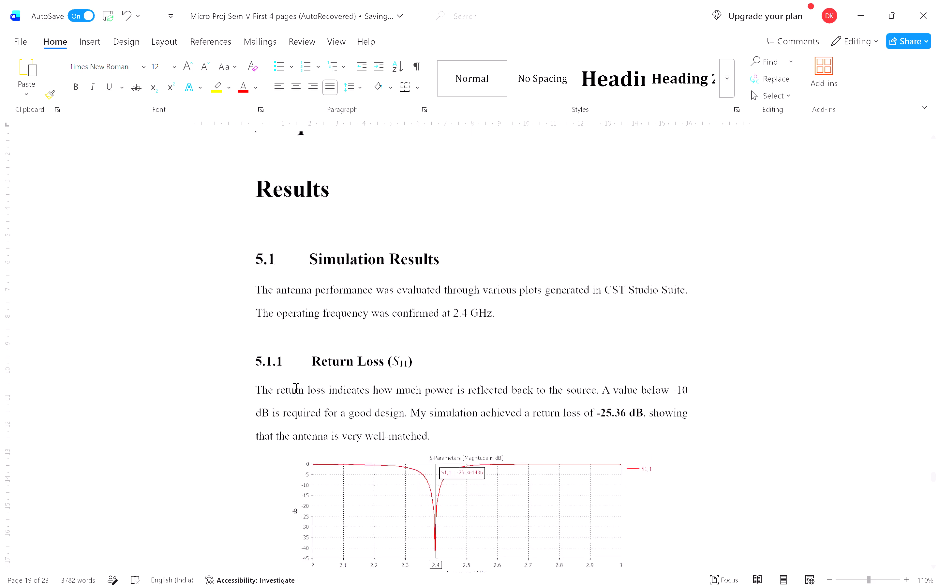
{"action": "scroll", "coordinate": [295, 388], "scroll_direction": "down", "scroll_amount": 1}
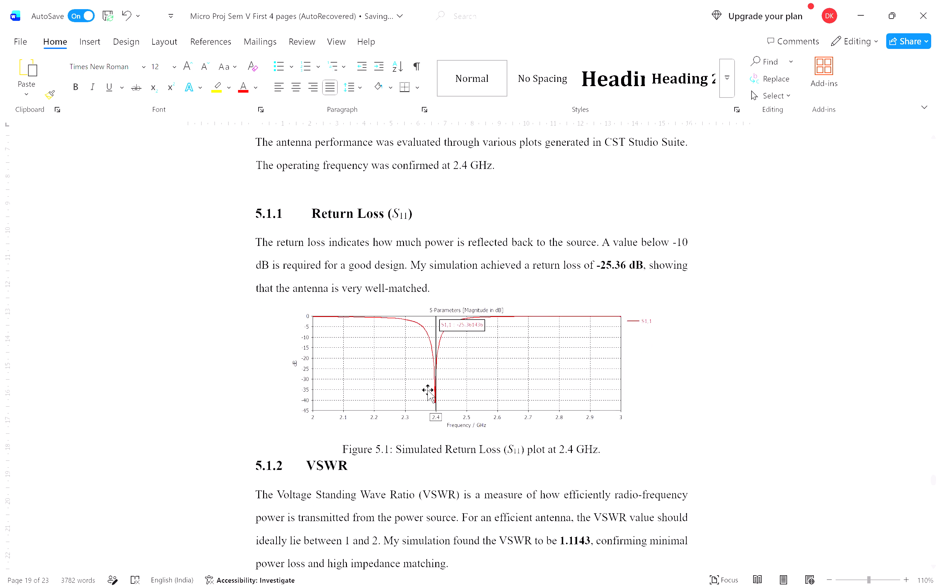
{"action": "left_click", "coordinate": [496, 378]}
{"action": "scroll", "coordinate": [496, 378], "scroll_direction": "up", "scroll_amount": 1}
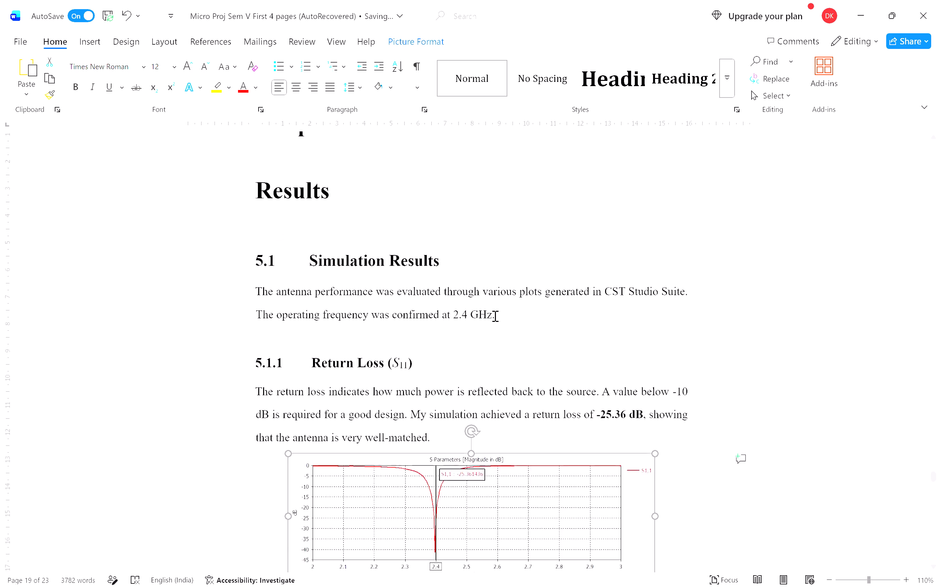
{"action": "scroll", "coordinate": [494, 316], "scroll_direction": "down", "scroll_amount": 2}
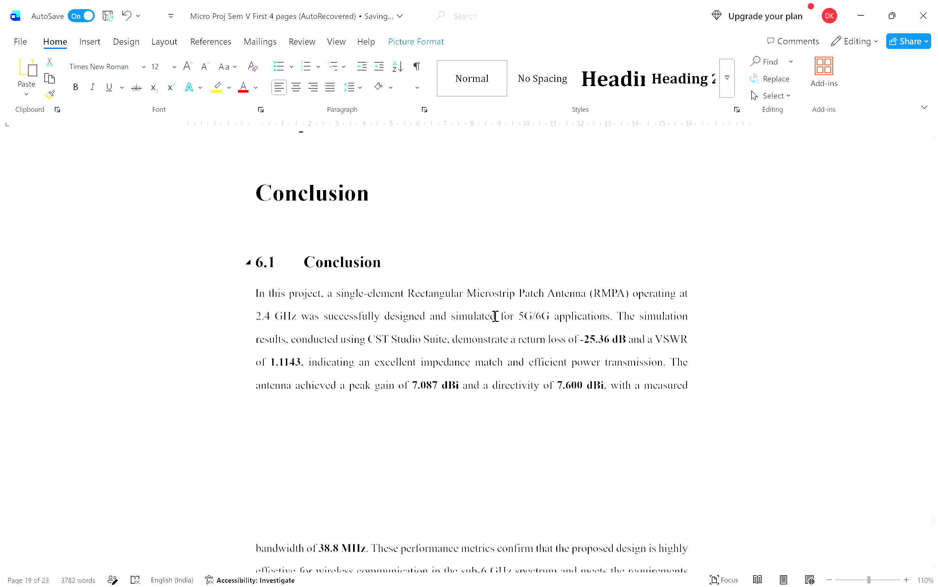
{"action": "scroll", "coordinate": [494, 316], "scroll_direction": "down", "scroll_amount": 1}
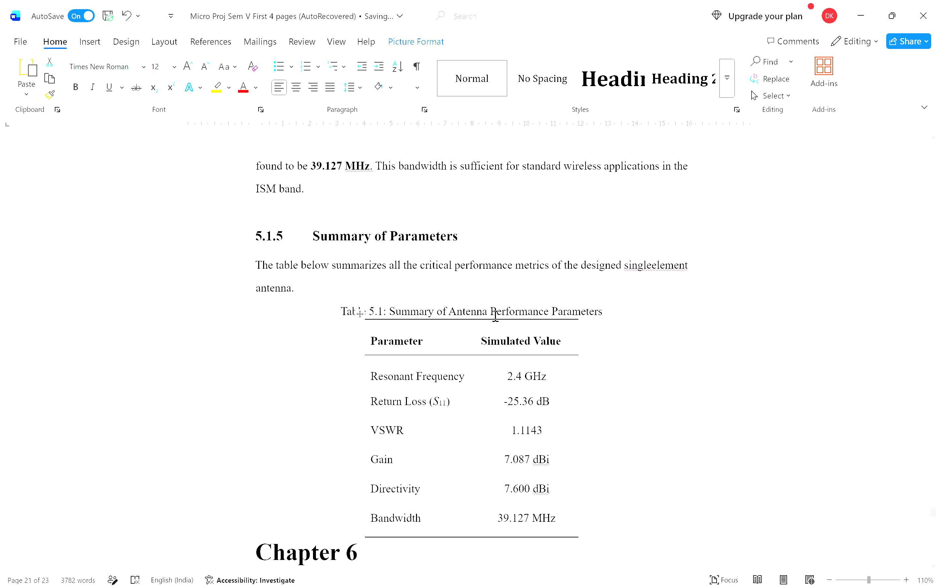
{"action": "scroll", "coordinate": [494, 316], "scroll_direction": "down", "scroll_amount": 1}
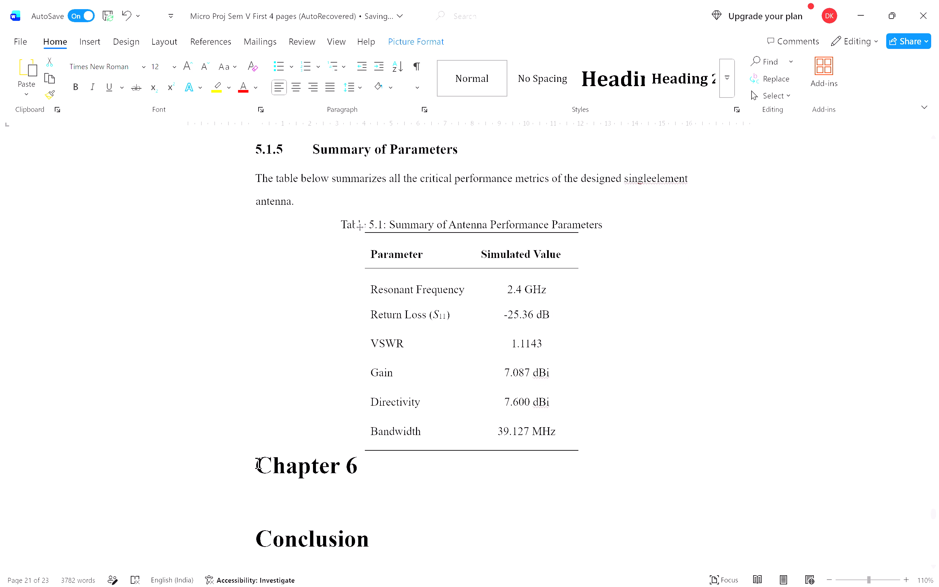
{"action": "left_click", "coordinate": [257, 463]}
{"action": "key", "text": "Return"}
{"action": "key", "text": "Return"}
{"action": "key", "text": "Return"}
{"action": "key", "text": "Return"}
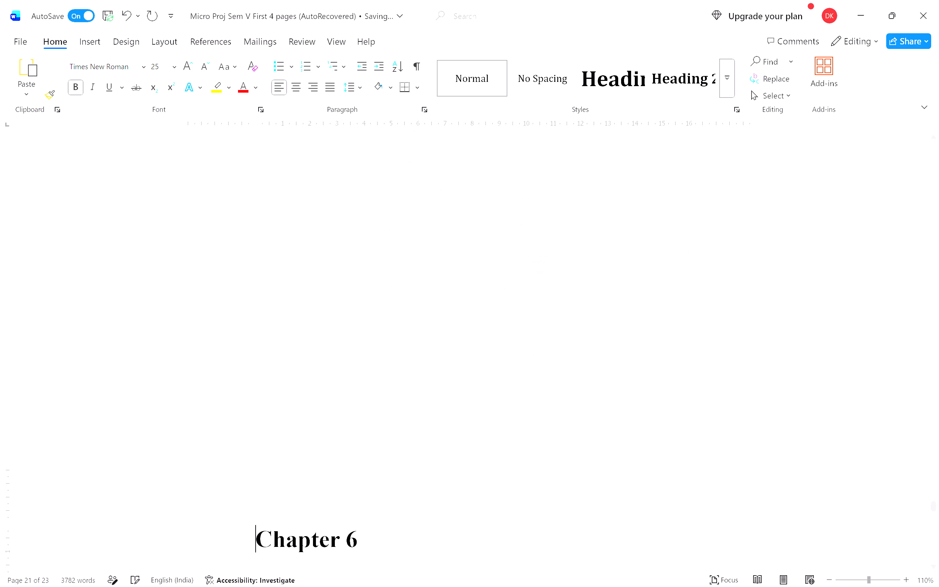
{"action": "scroll", "coordinate": [257, 463], "scroll_direction": "up", "scroll_amount": 2}
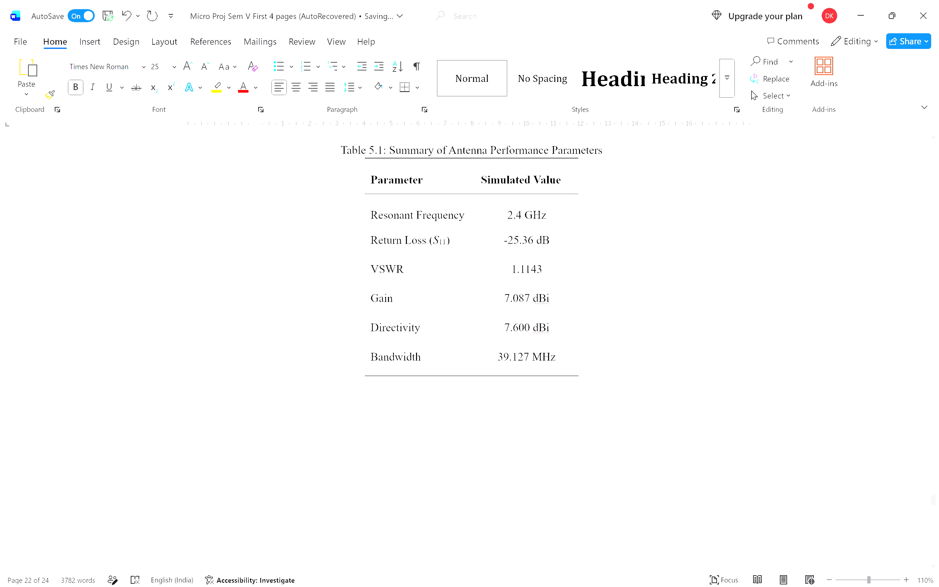
{"action": "scroll", "coordinate": [257, 463], "scroll_direction": "up", "scroll_amount": 1}
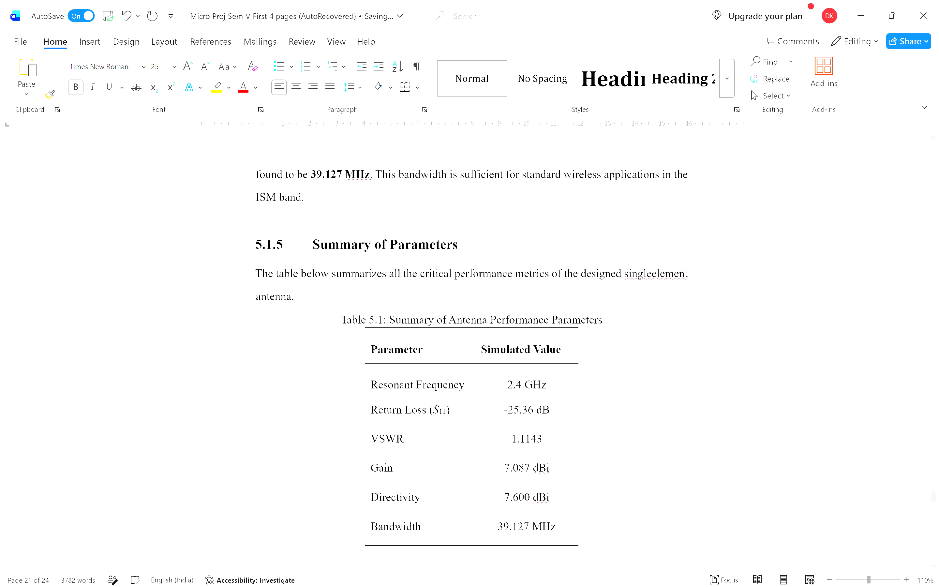
{"action": "scroll", "coordinate": [257, 463], "scroll_direction": "up", "scroll_amount": 6}
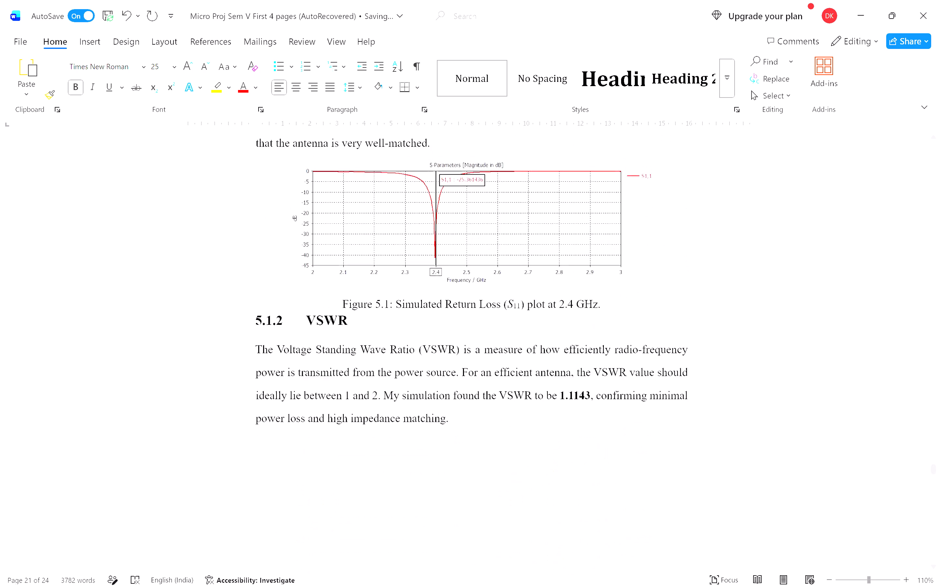
{"action": "scroll", "coordinate": [257, 463], "scroll_direction": "up", "scroll_amount": 2}
{"action": "scroll", "coordinate": [391, 326], "scroll_direction": "up", "scroll_amount": 1}
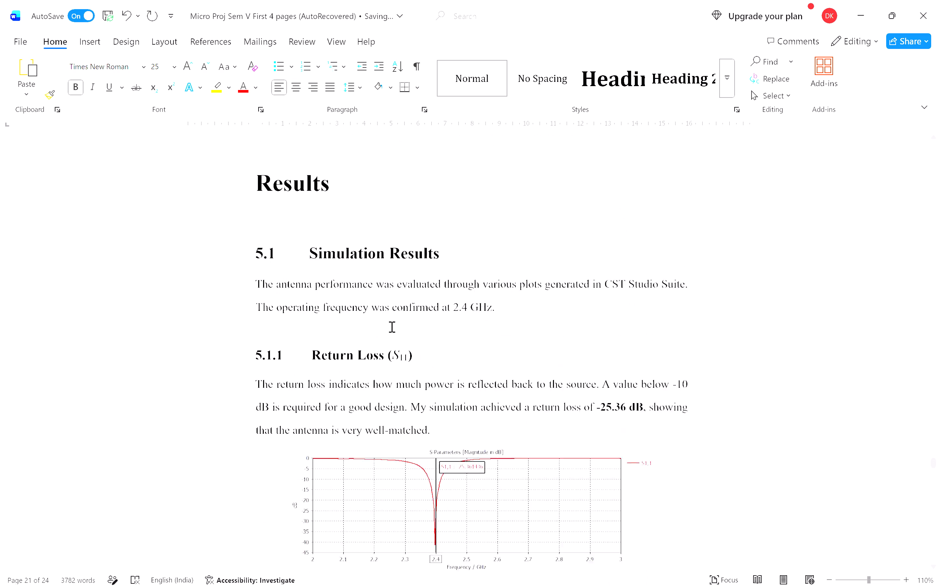
{"action": "scroll", "coordinate": [391, 326], "scroll_direction": "up", "scroll_amount": 1}
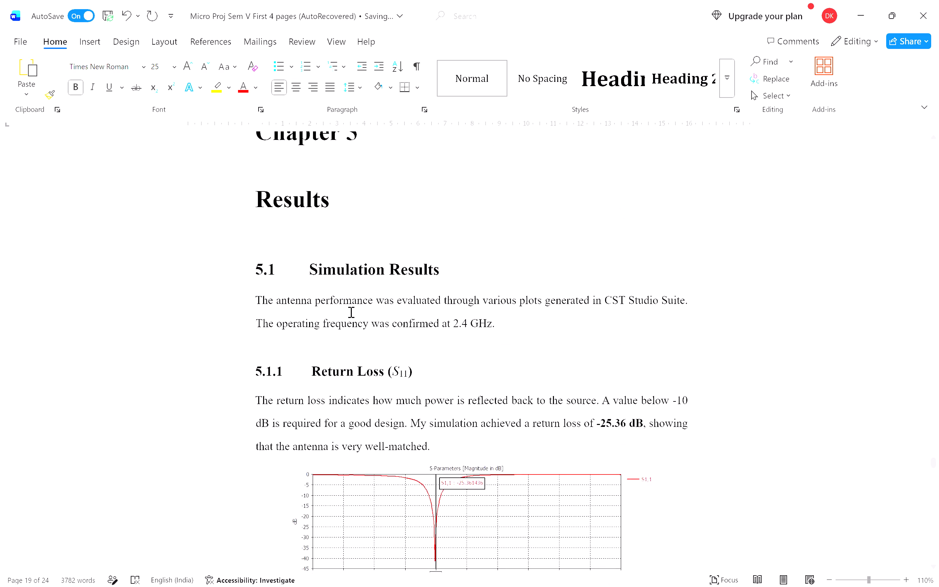
{"action": "scroll", "coordinate": [344, 312], "scroll_direction": "up", "scroll_amount": 1}
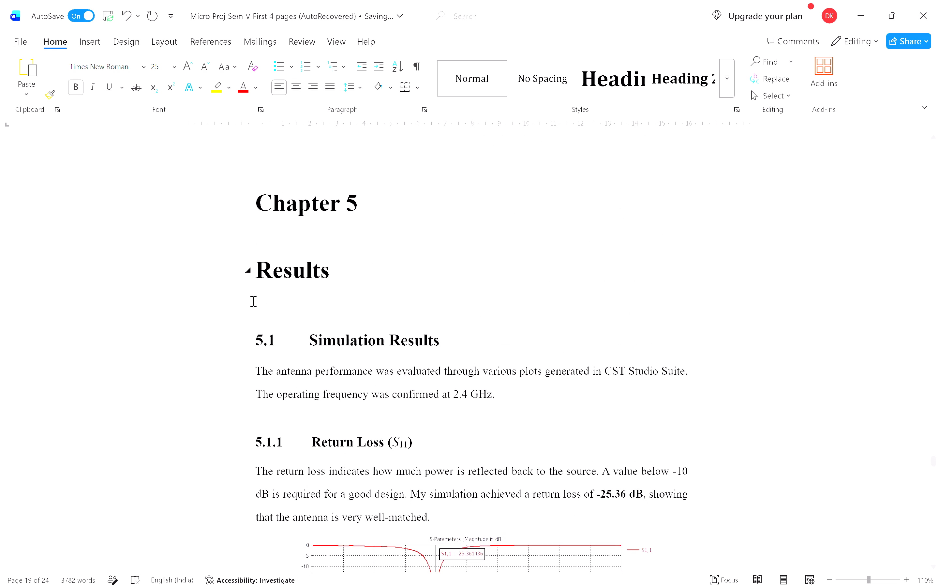
{"action": "left_click", "coordinate": [249, 343]}
{"action": "left_click", "coordinate": [249, 343]}
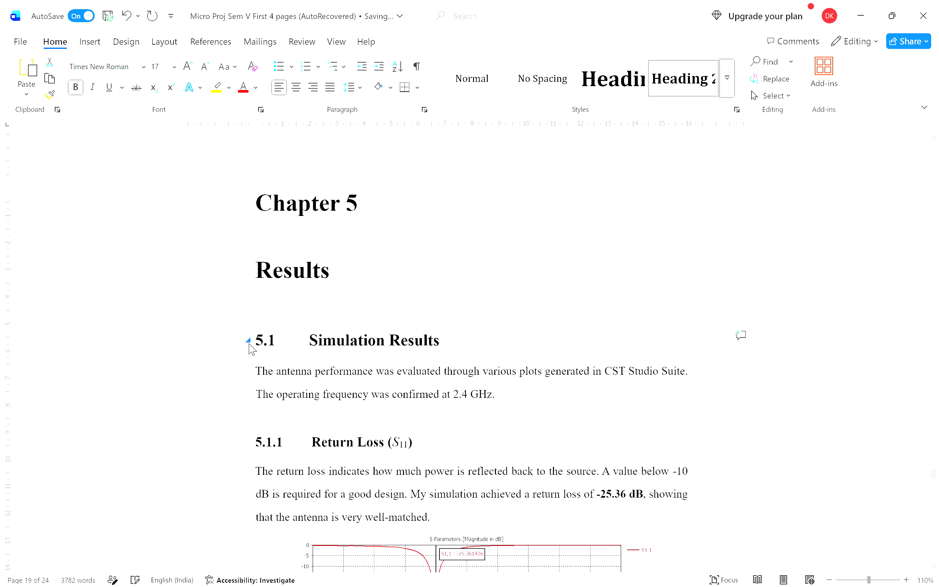
{"action": "left_click_drag", "start_coordinate": [256, 210], "coordinate": [350, 525]}
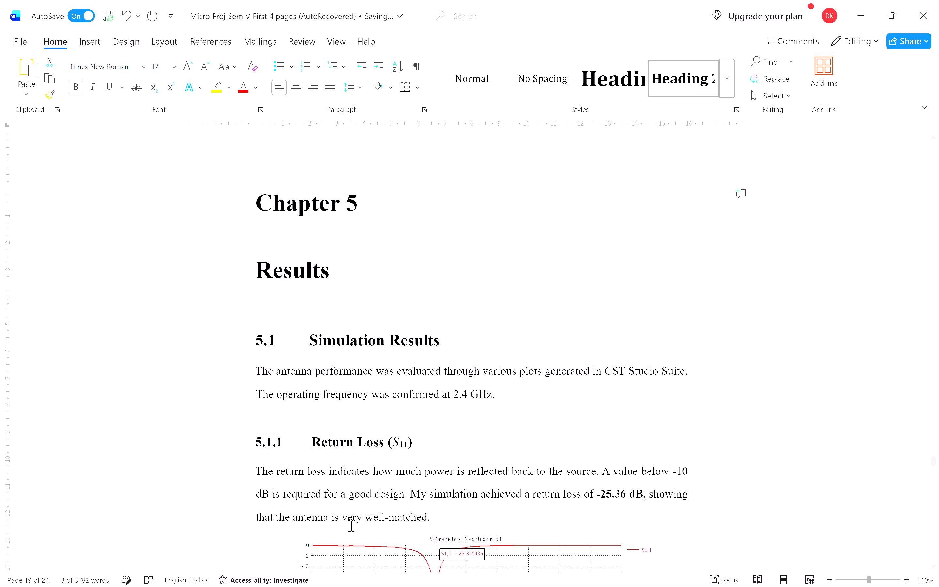
{"action": "left_click_drag", "start_coordinate": [350, 525], "coordinate": [362, 586]}
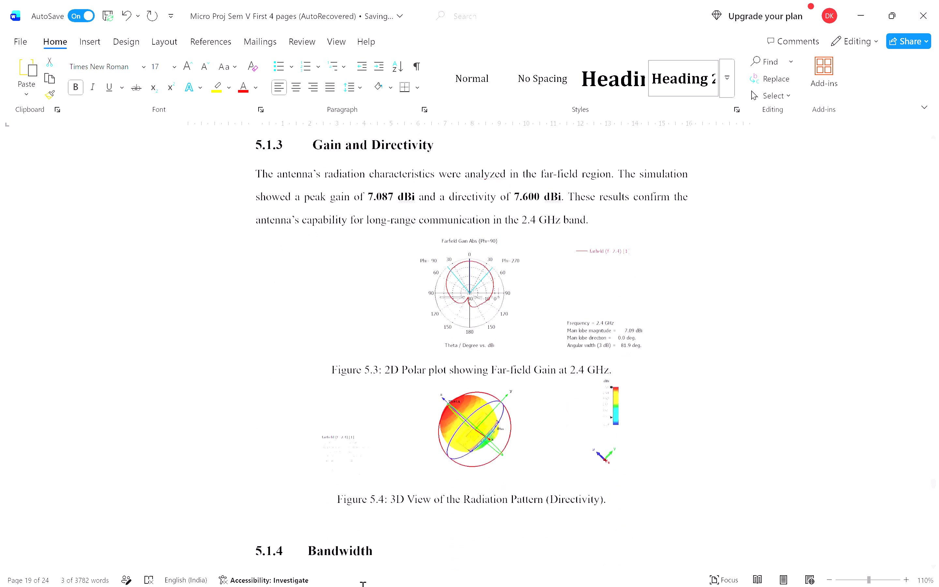
{"action": "left_click_drag", "start_coordinate": [362, 586], "coordinate": [533, 324]}
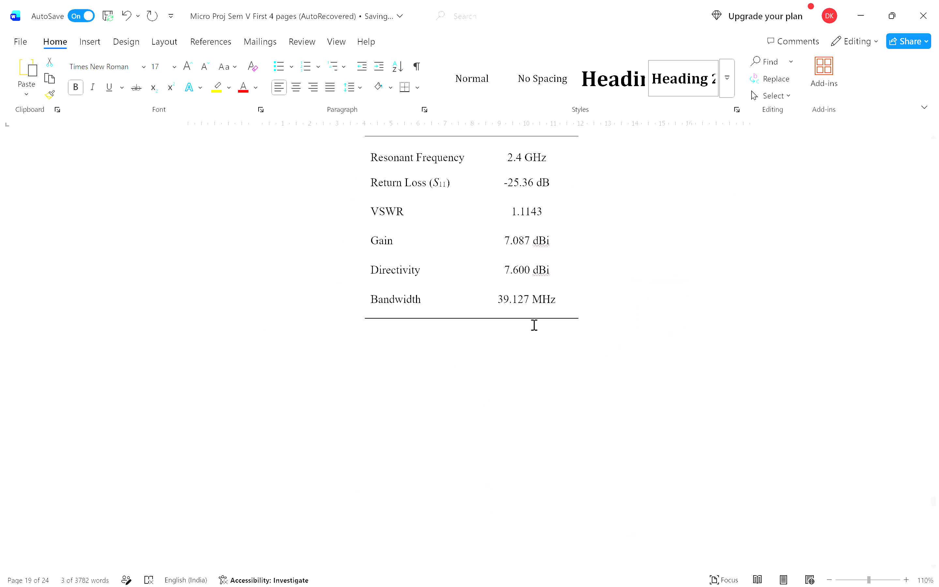
{"action": "left_click_drag", "start_coordinate": [533, 324], "coordinate": [614, 338]}
{"action": "key", "text": "ctrl+c"}
{"action": "scroll", "coordinate": [614, 338], "scroll_direction": "down", "scroll_amount": 6}
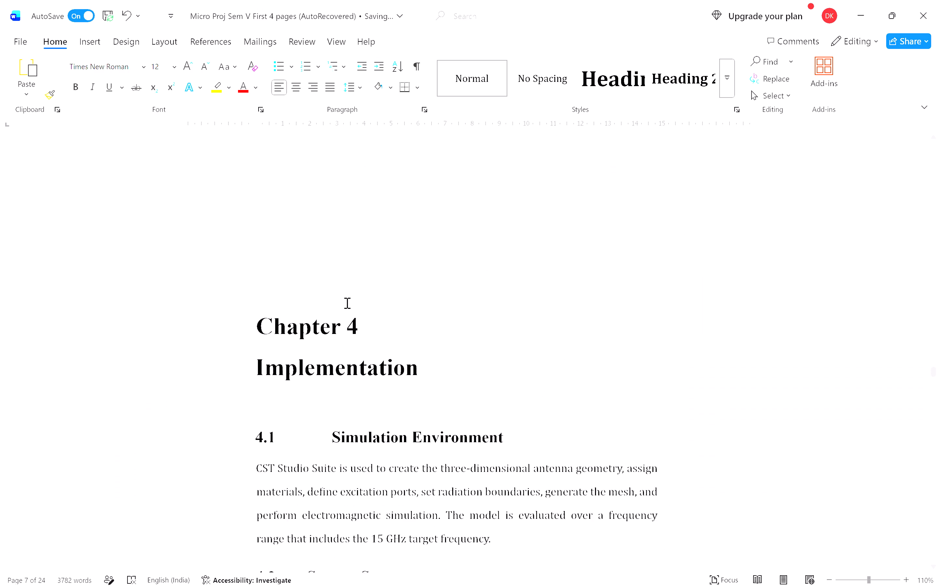
{"action": "scroll", "coordinate": [346, 303], "scroll_direction": "down", "scroll_amount": 3}
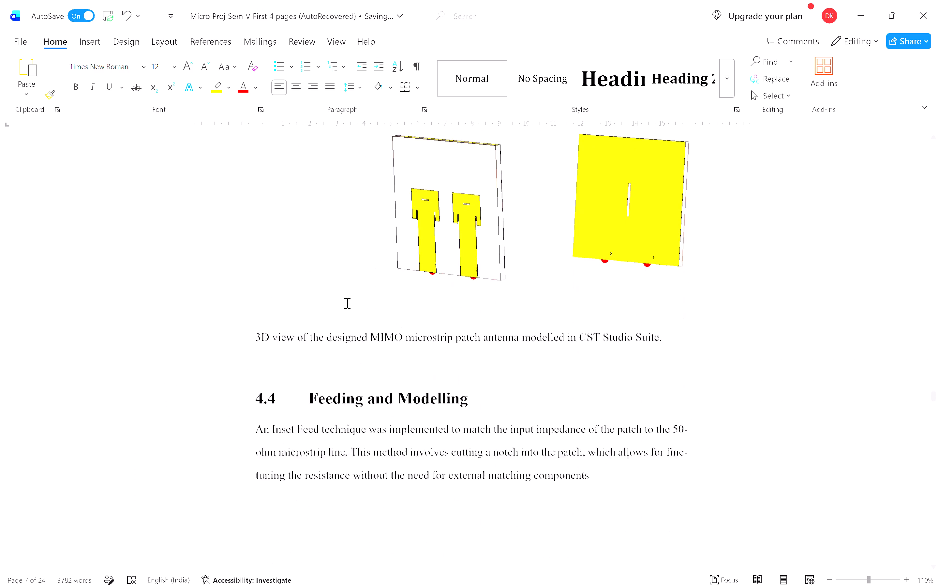
{"action": "scroll", "coordinate": [346, 303], "scroll_direction": "down", "scroll_amount": 2}
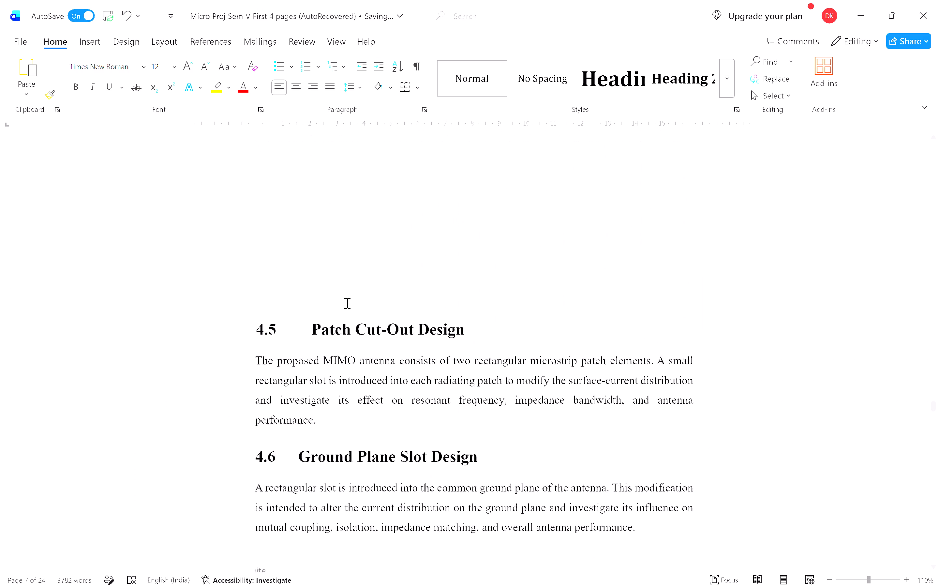
{"action": "scroll", "coordinate": [346, 303], "scroll_direction": "down", "scroll_amount": 3}
{"action": "scroll", "coordinate": [346, 303], "scroll_direction": "up", "scroll_amount": 1}
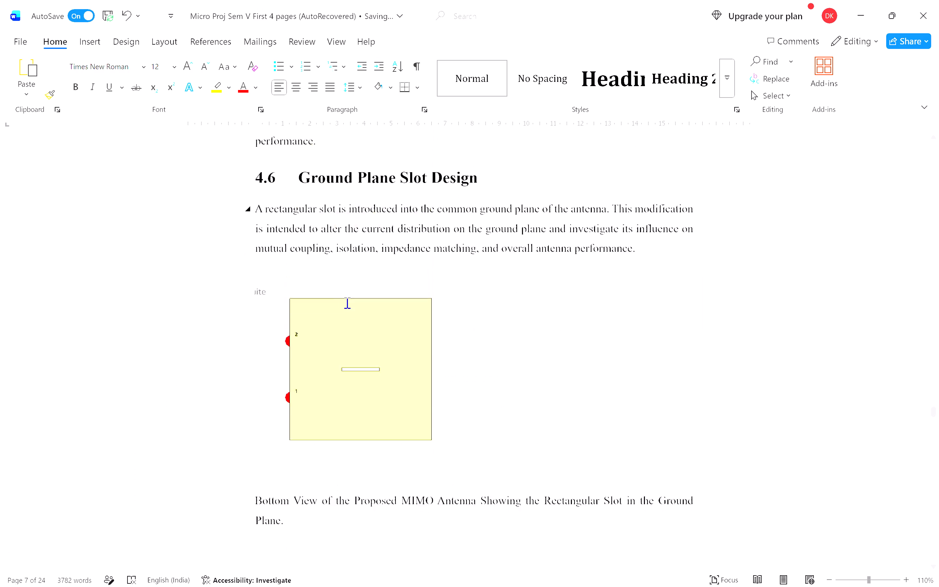
{"action": "scroll", "coordinate": [346, 303], "scroll_direction": "up", "scroll_amount": 1}
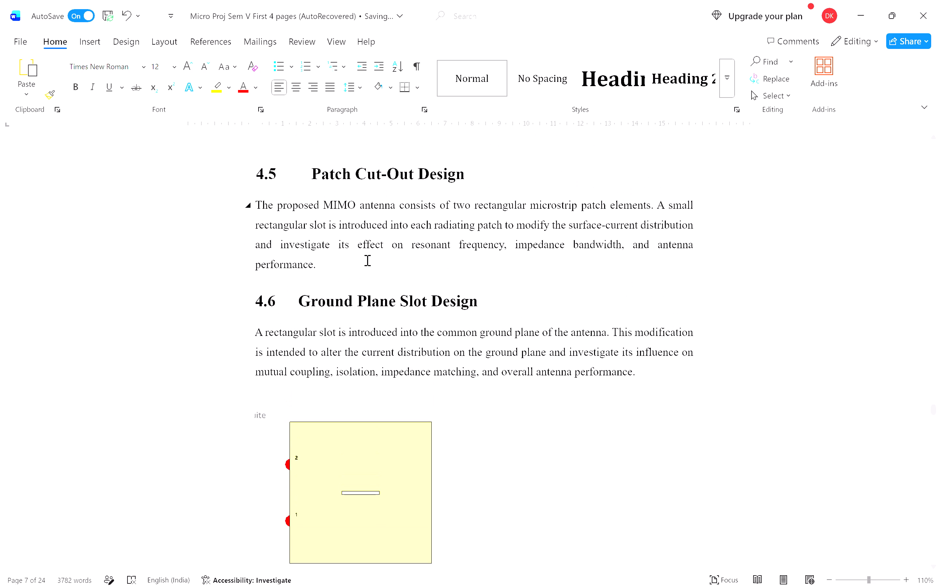
{"action": "left_click", "coordinate": [366, 260]}
{"action": "key", "text": "Return"}
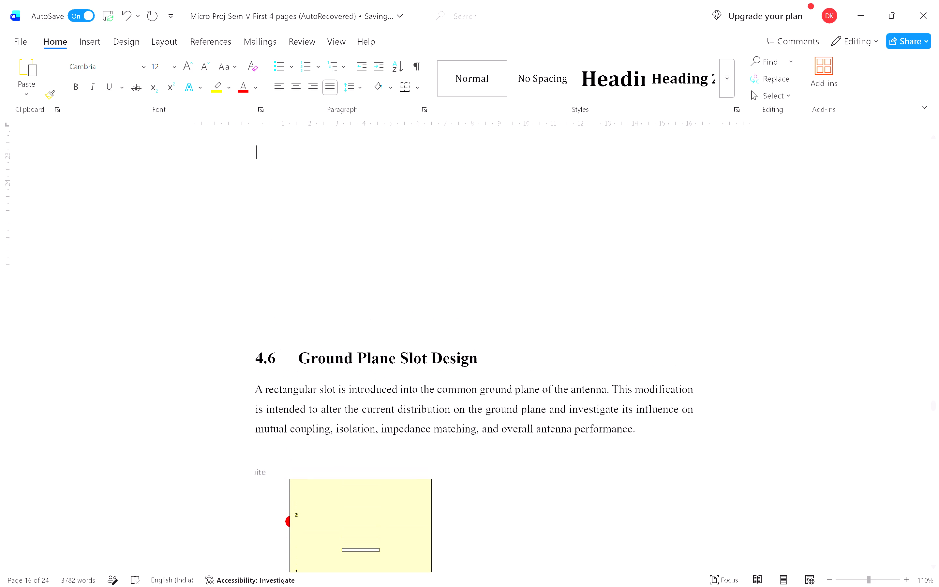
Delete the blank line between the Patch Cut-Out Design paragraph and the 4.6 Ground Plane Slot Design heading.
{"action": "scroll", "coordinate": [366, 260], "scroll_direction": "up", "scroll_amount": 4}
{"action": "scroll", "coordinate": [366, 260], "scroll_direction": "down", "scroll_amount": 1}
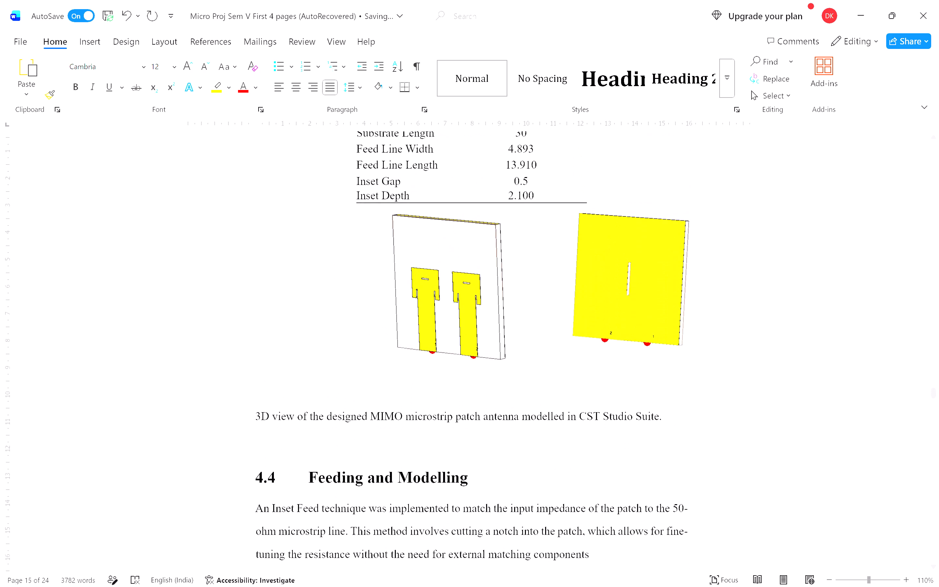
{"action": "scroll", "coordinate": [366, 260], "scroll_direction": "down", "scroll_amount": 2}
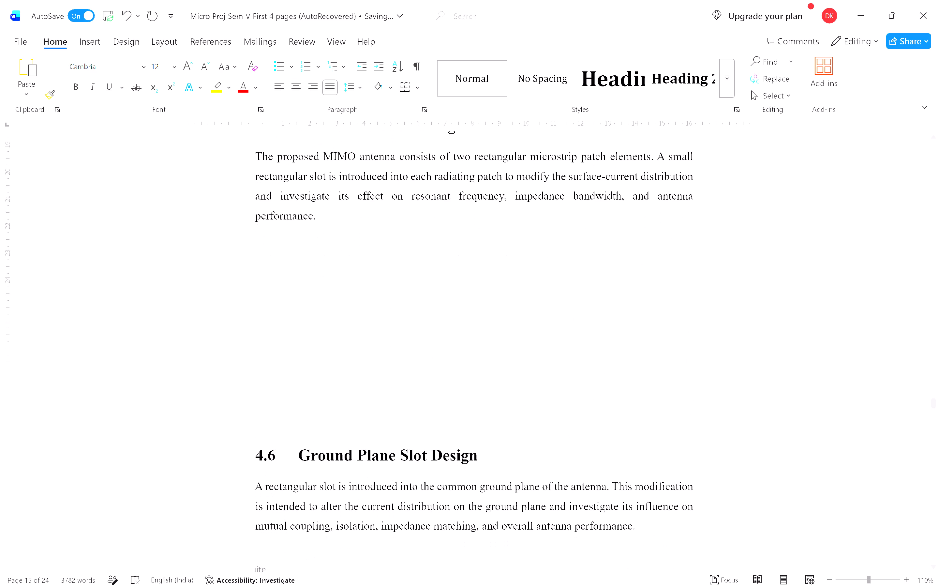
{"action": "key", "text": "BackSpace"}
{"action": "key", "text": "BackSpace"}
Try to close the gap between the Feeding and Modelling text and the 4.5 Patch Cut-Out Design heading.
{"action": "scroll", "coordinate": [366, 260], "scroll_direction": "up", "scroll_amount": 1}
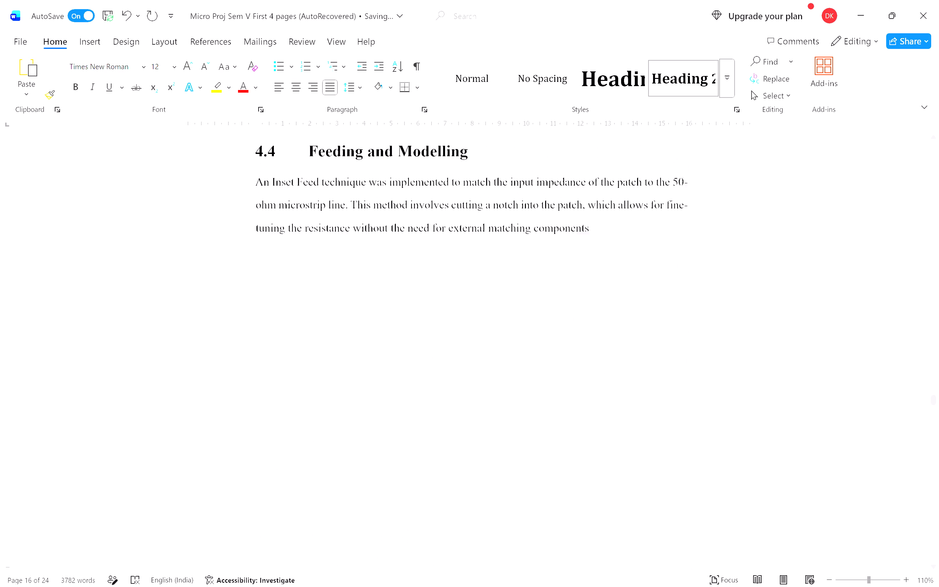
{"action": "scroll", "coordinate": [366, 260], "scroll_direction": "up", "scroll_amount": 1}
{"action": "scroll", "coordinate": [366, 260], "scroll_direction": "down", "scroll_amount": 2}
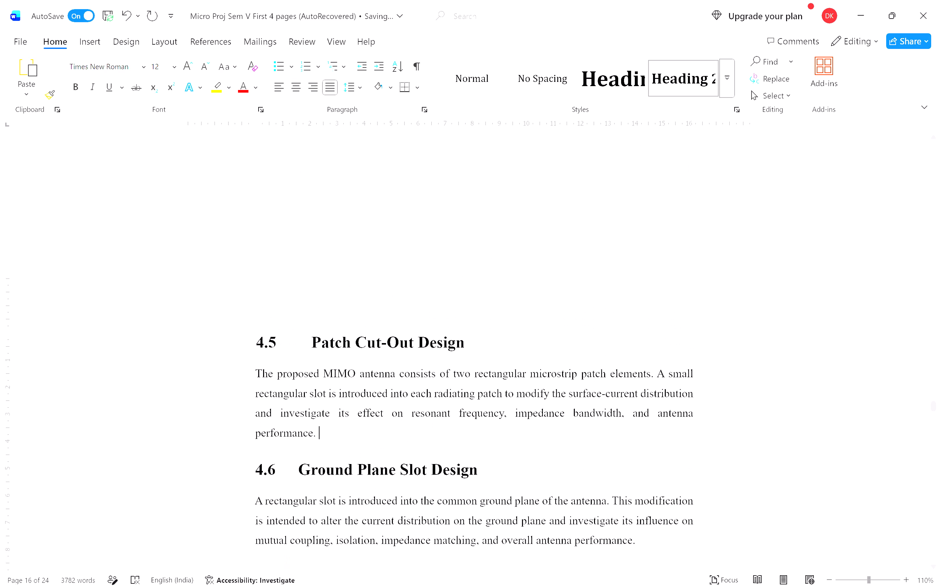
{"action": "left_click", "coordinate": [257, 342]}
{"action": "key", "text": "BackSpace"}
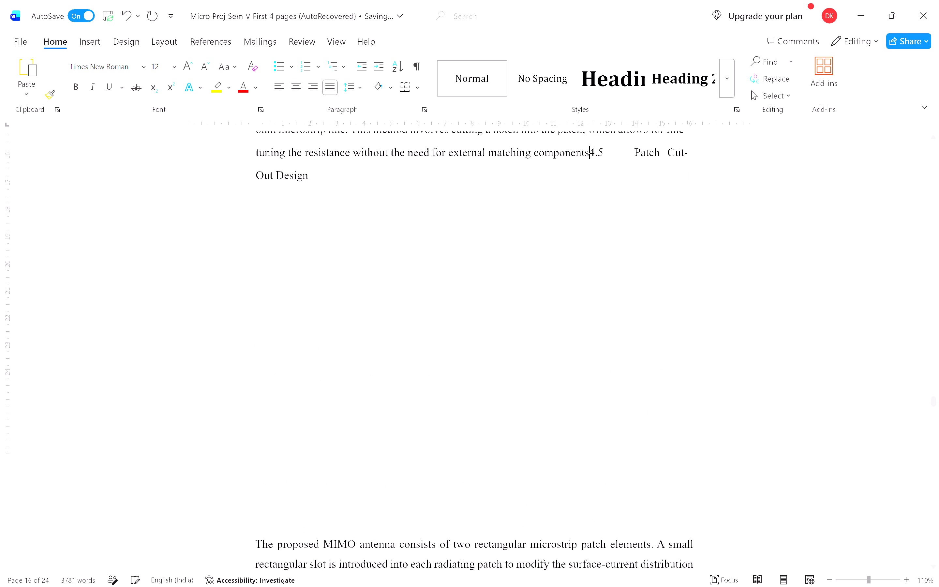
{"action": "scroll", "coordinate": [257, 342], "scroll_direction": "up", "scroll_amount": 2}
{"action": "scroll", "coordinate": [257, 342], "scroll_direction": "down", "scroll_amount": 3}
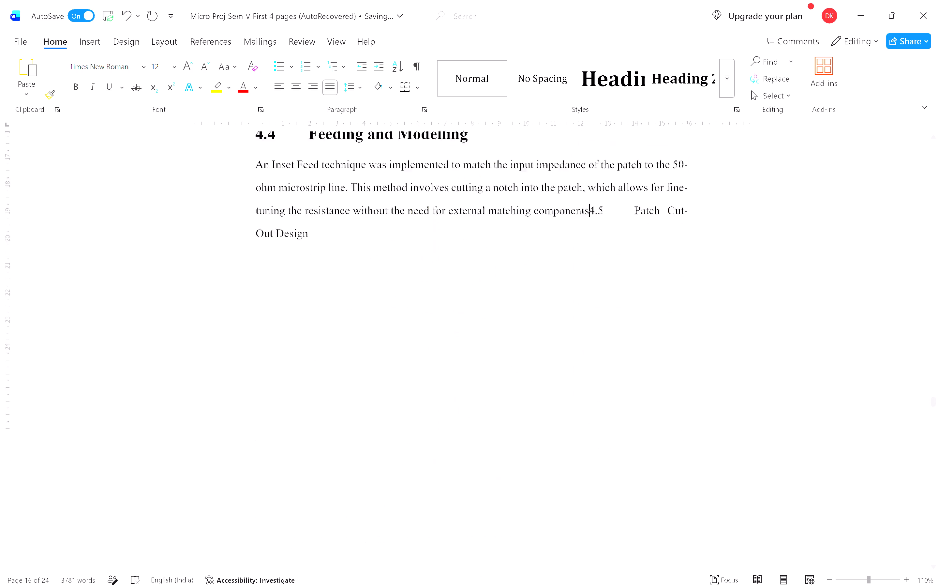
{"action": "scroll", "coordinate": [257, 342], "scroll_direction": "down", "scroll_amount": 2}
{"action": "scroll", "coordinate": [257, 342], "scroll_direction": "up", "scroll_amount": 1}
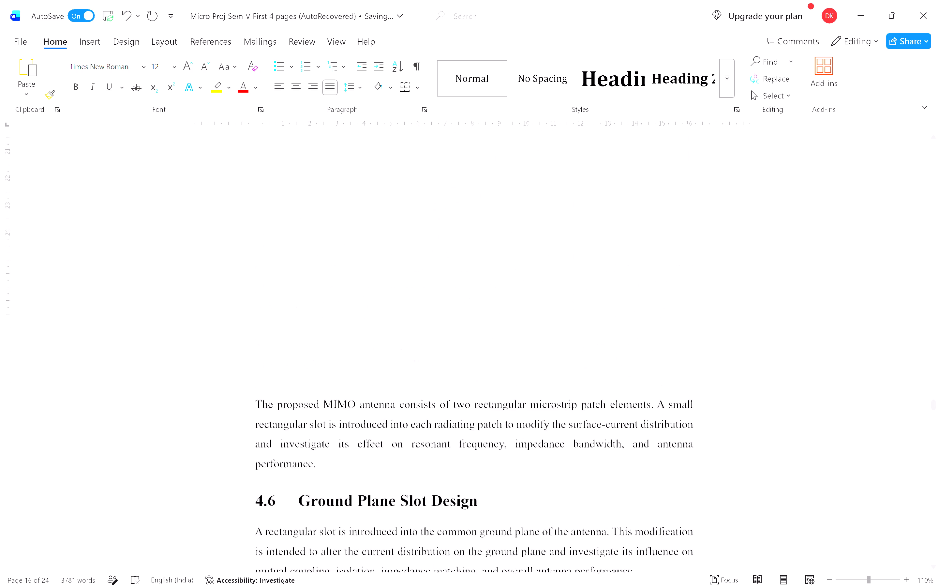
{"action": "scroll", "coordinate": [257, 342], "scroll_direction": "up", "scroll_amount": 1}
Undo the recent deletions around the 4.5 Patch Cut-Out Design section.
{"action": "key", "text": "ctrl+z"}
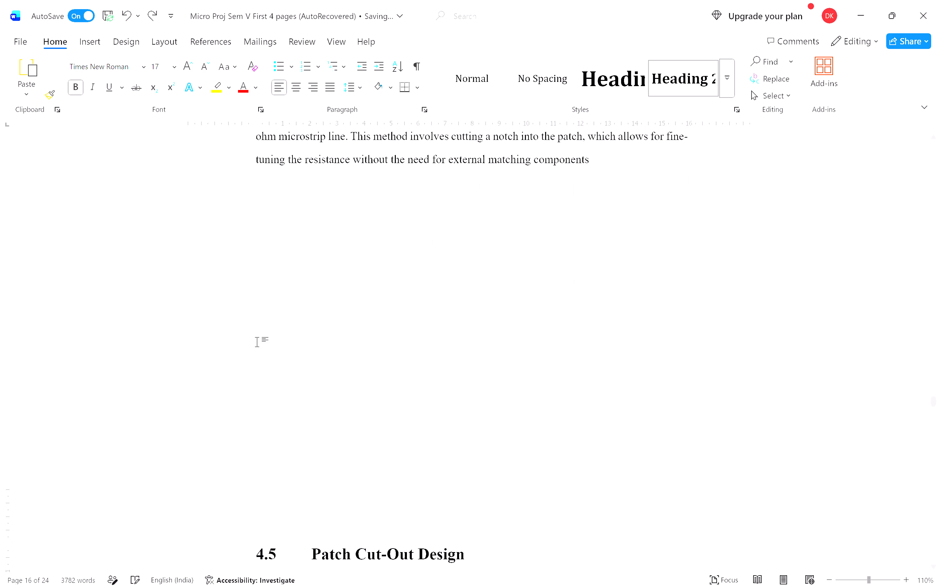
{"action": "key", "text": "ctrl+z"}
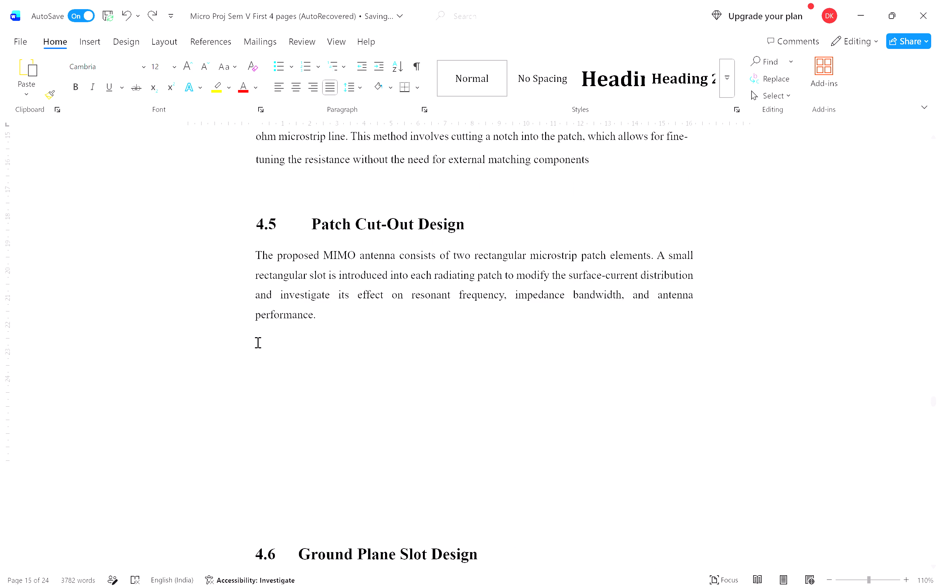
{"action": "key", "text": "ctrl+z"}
Insert four blank lines before the 4.6 Future Work heading to push it onto the next page.
{"action": "scroll", "coordinate": [257, 342], "scroll_direction": "down", "scroll_amount": 5}
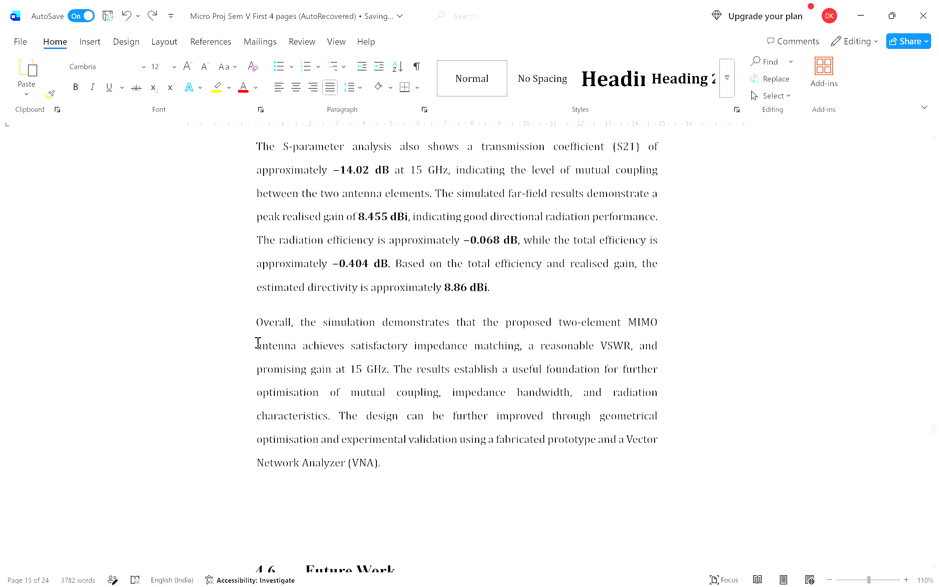
{"action": "scroll", "coordinate": [257, 342], "scroll_direction": "down", "scroll_amount": 2}
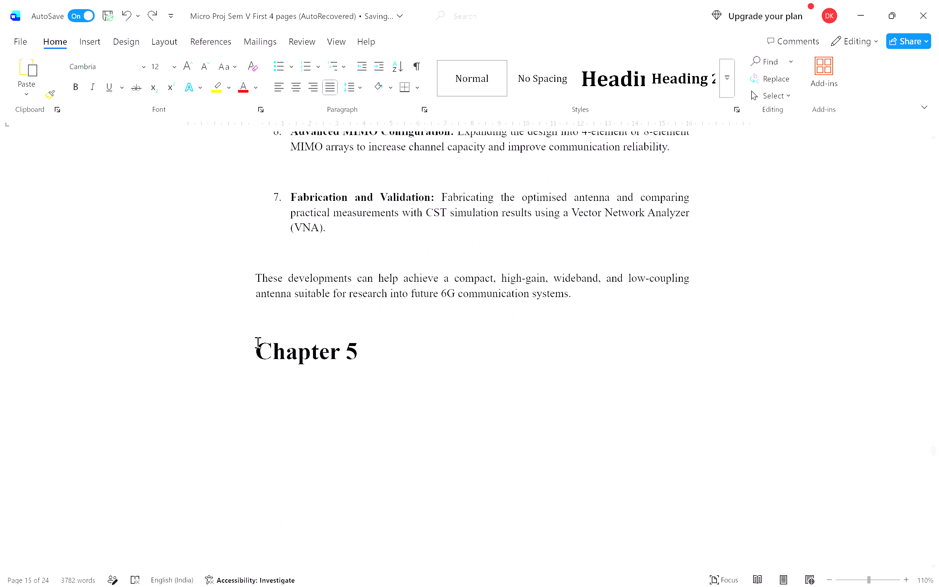
{"action": "scroll", "coordinate": [257, 342], "scroll_direction": "up", "scroll_amount": 3}
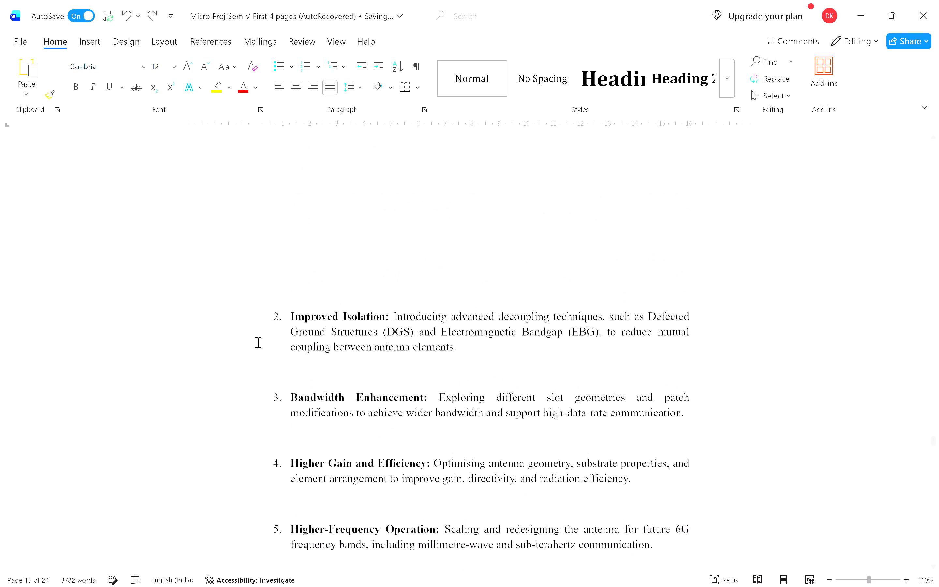
{"action": "scroll", "coordinate": [257, 342], "scroll_direction": "up", "scroll_amount": 4}
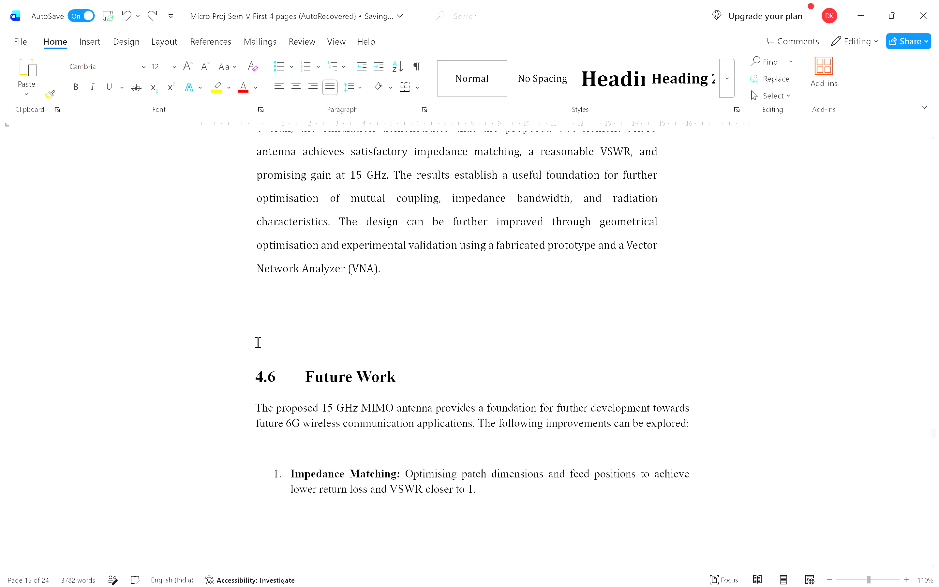
{"action": "left_click", "coordinate": [254, 374]}
{"action": "key", "text": "Return"}
{"action": "key", "text": "Return"}
{"action": "key", "text": "Return"}
{"action": "key", "text": "Return"}
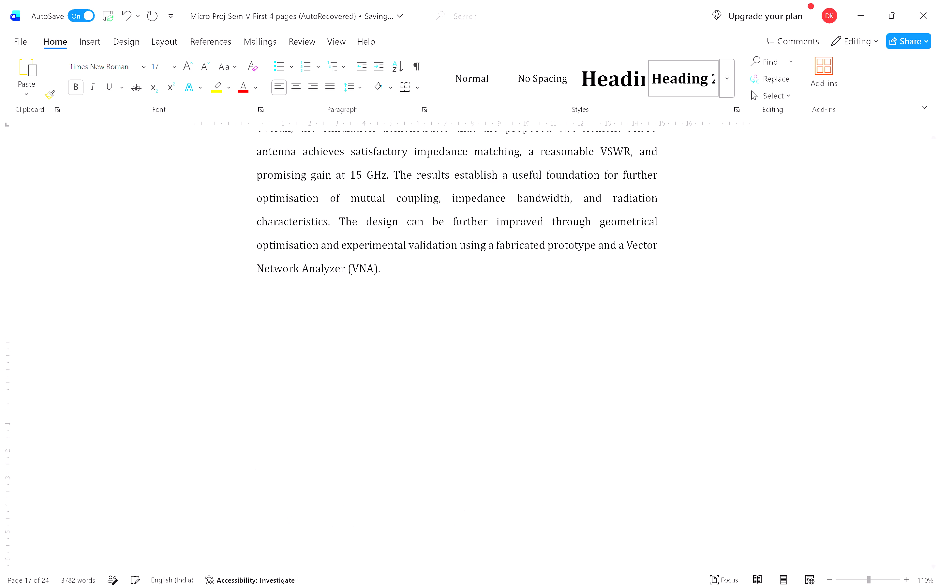
Delete surplus blank lines before the 4.6 Future Work heading and readjust the gap below the preceding paragraph.
{"action": "key", "text": "Return"}
{"action": "key", "text": "BackSpace"}
{"action": "key", "text": "BackSpace"}
{"action": "key", "text": "Return"}
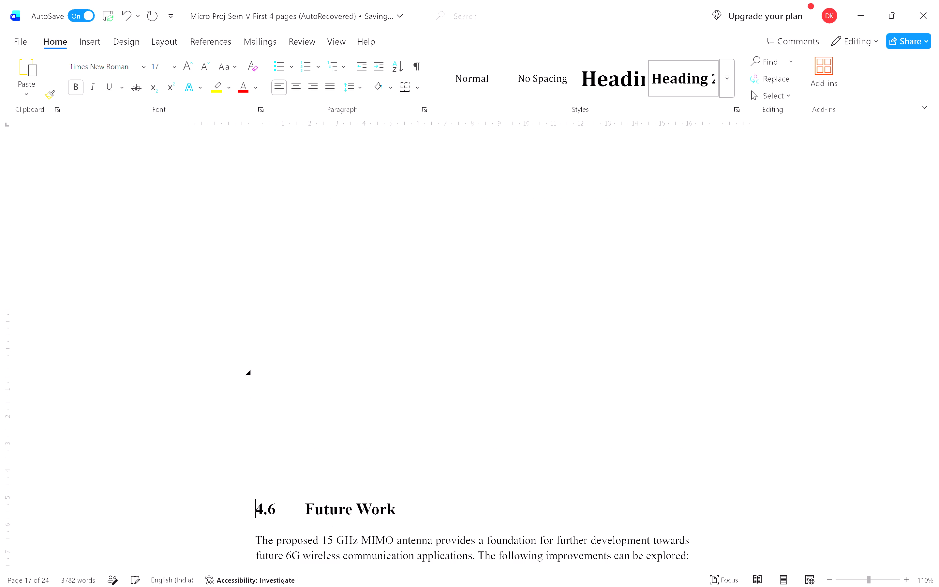
{"action": "key", "text": "Up"}
{"action": "key", "text": "BackSpace"}
{"action": "key", "text": "BackSpace"}
{"action": "key", "text": "BackSpace"}
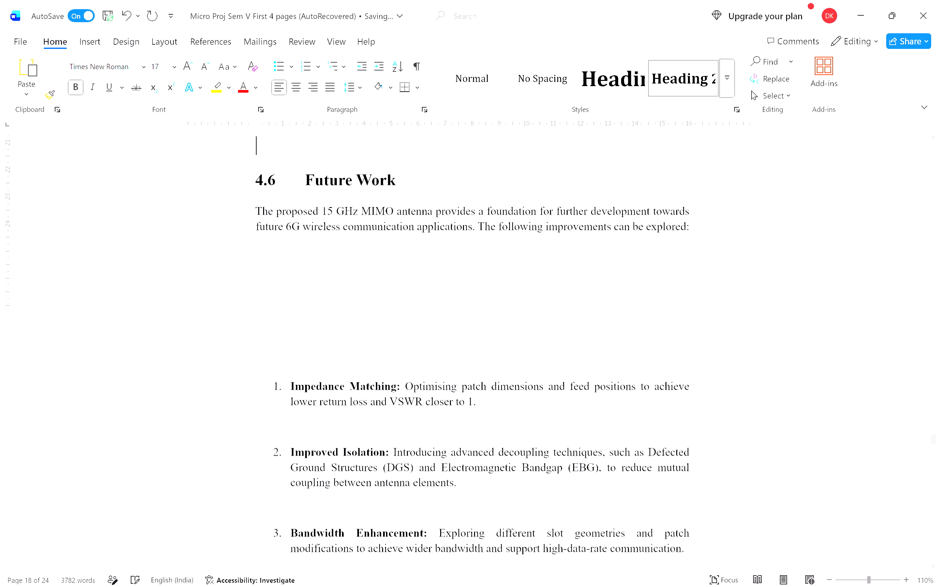
{"action": "key", "text": "BackSpace"}
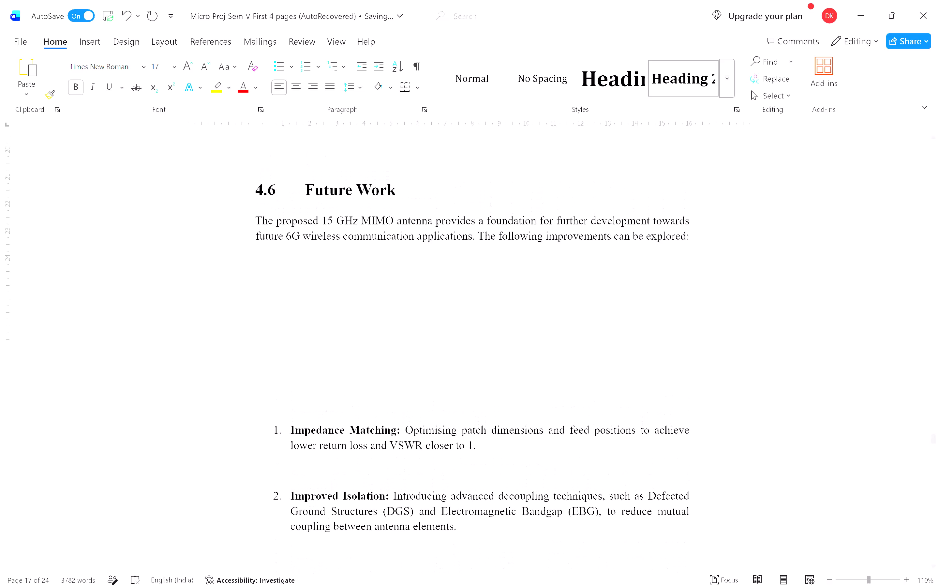
{"action": "key", "text": "Return"}
{"action": "key", "text": "Return"}
{"action": "key", "text": "BackSpace"}
{"action": "key", "text": "BackSpace"}
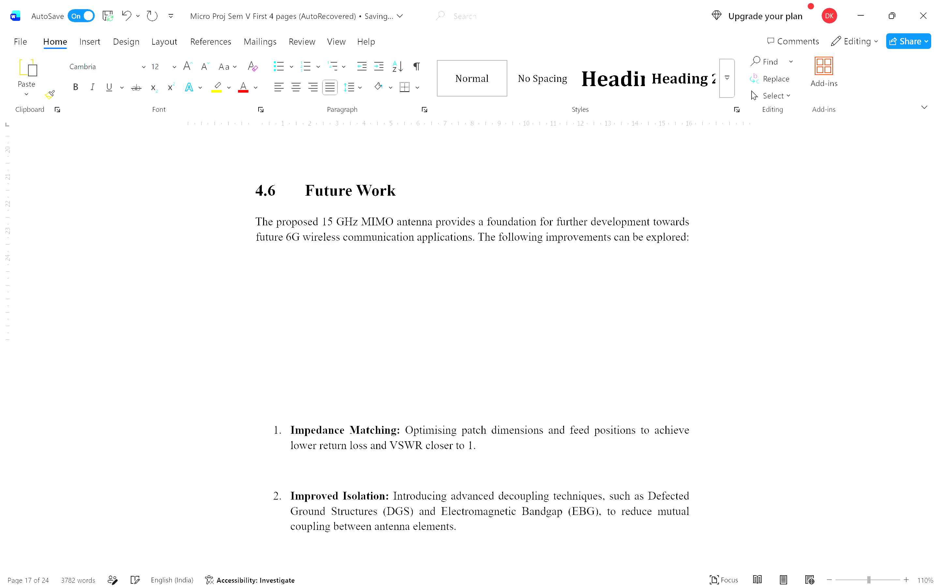
{"action": "key", "text": "Return"}
{"action": "scroll", "coordinate": [254, 374], "scroll_direction": "up", "scroll_amount": 4}
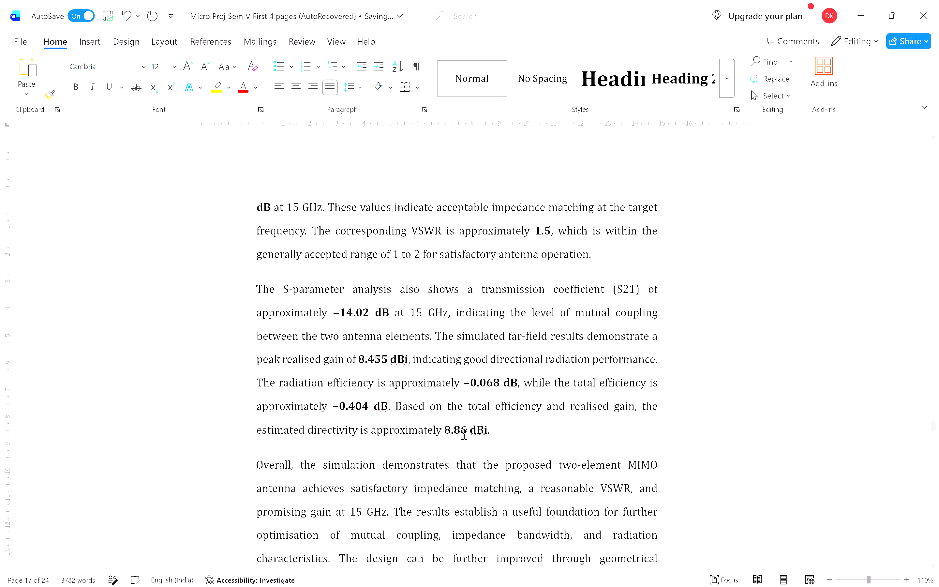
Replace the 5.1 Simulation Results paragraph with the copied ChatGPT text on the two-element MIMO antenna at 15 GHz.
{"action": "scroll", "coordinate": [480, 429], "scroll_direction": "down", "scroll_amount": 5}
{"action": "left_click", "coordinate": [520, 478]}
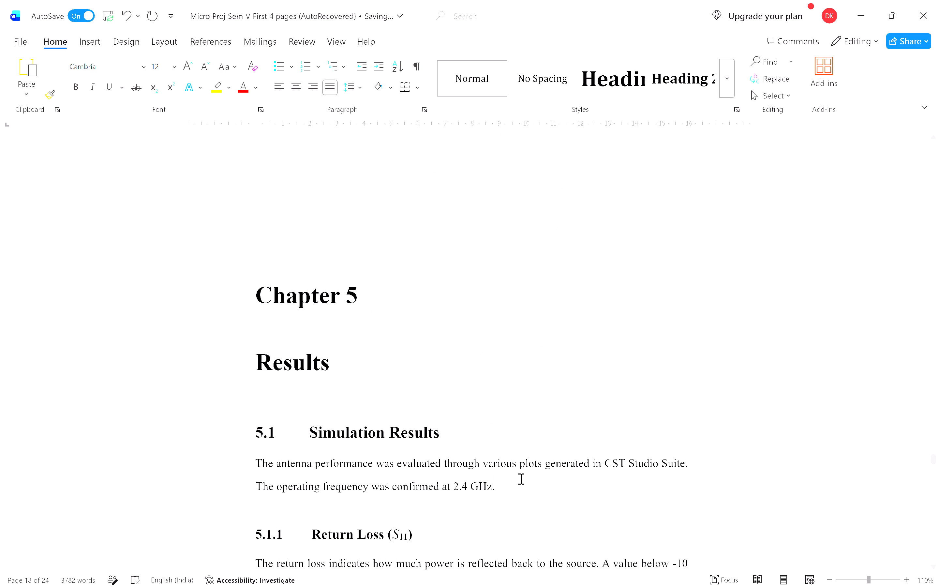
{"action": "key", "text": "Down"}
{"action": "key", "text": "ctrl+shift+Up"}
{"action": "key", "text": "ctrl+v"}
{"action": "scroll", "coordinate": [520, 478], "scroll_direction": "down", "scroll_amount": 1}
{"action": "key", "text": "Return"}
Justify the new 5.1 Simulation Results paragraph and increase its line spacing.
{"action": "key", "text": "ctrl+shift+Up"}
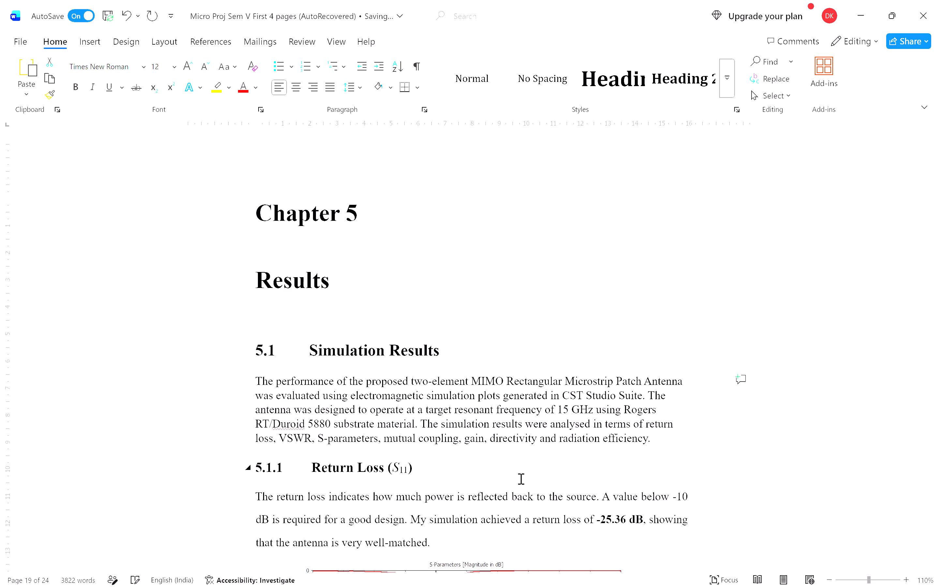
{"action": "right_click", "coordinate": [523, 435]}
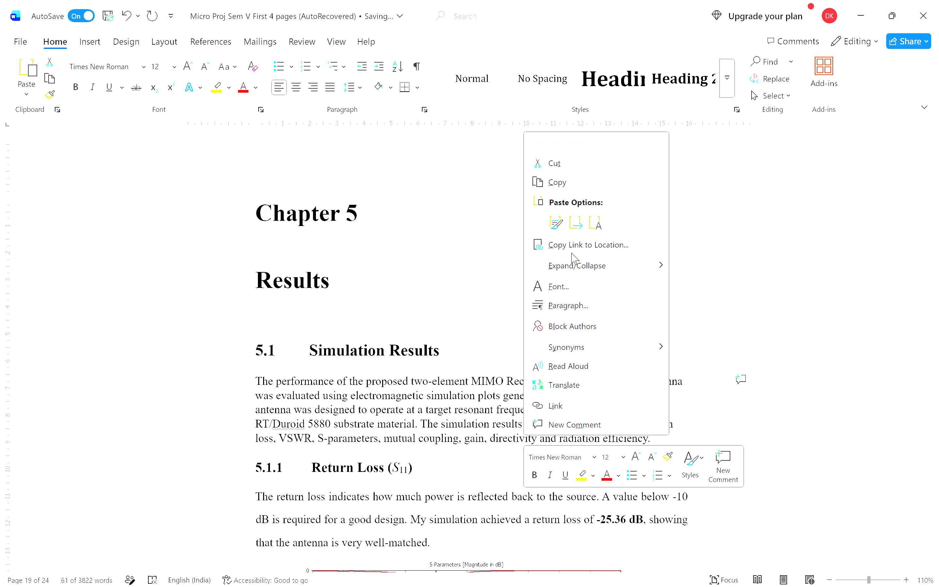
{"action": "left_click", "coordinate": [330, 86]}
{"action": "left_click", "coordinate": [353, 91]}
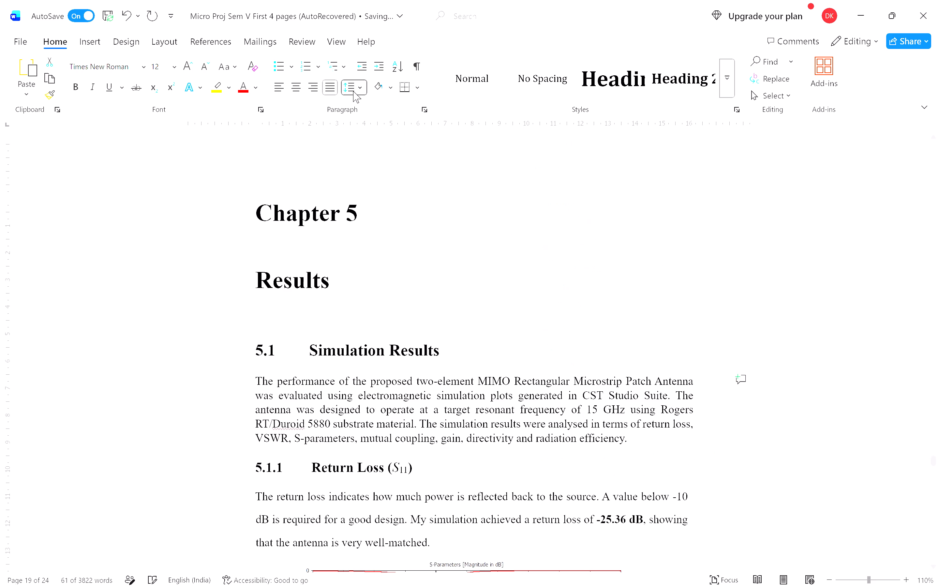
{"action": "left_click", "coordinate": [379, 140]}
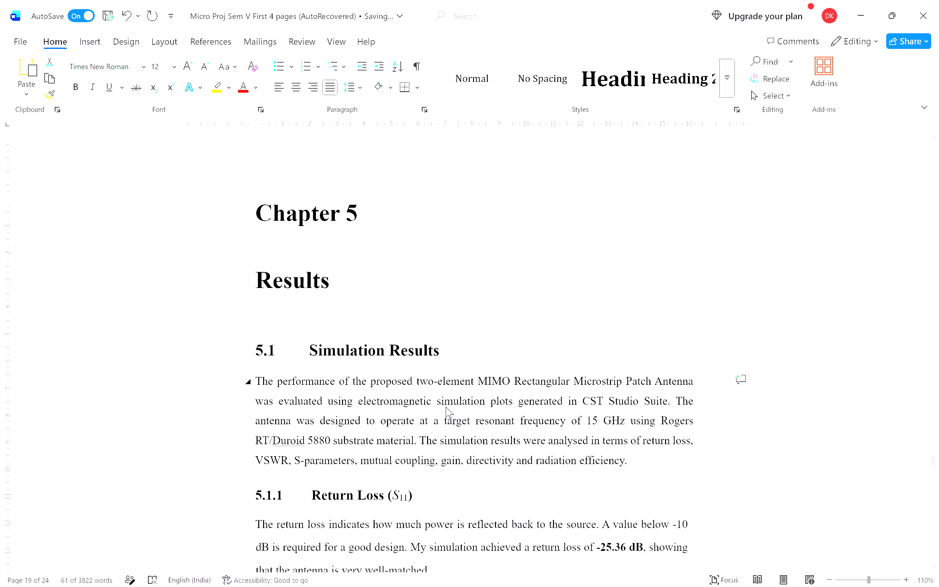
{"action": "left_click", "coordinate": [767, 359]}
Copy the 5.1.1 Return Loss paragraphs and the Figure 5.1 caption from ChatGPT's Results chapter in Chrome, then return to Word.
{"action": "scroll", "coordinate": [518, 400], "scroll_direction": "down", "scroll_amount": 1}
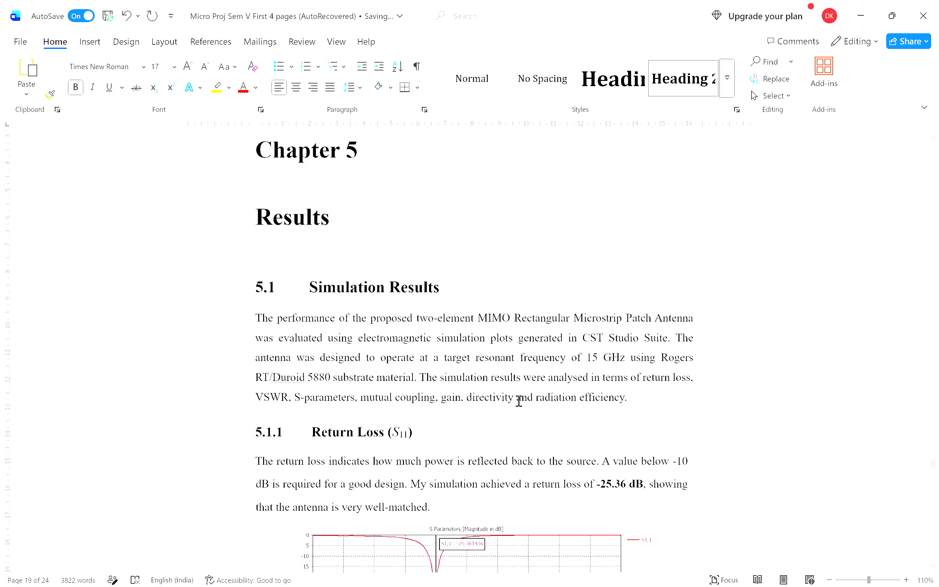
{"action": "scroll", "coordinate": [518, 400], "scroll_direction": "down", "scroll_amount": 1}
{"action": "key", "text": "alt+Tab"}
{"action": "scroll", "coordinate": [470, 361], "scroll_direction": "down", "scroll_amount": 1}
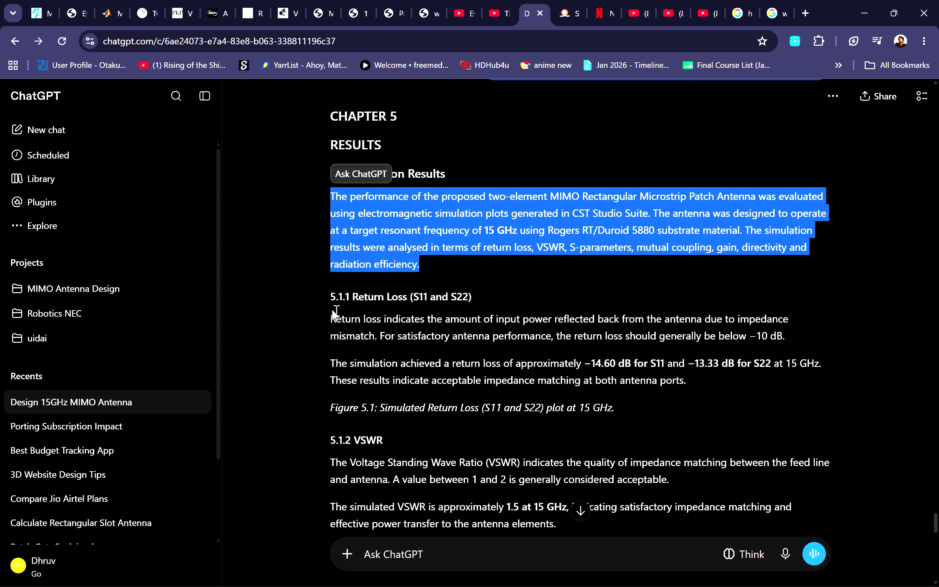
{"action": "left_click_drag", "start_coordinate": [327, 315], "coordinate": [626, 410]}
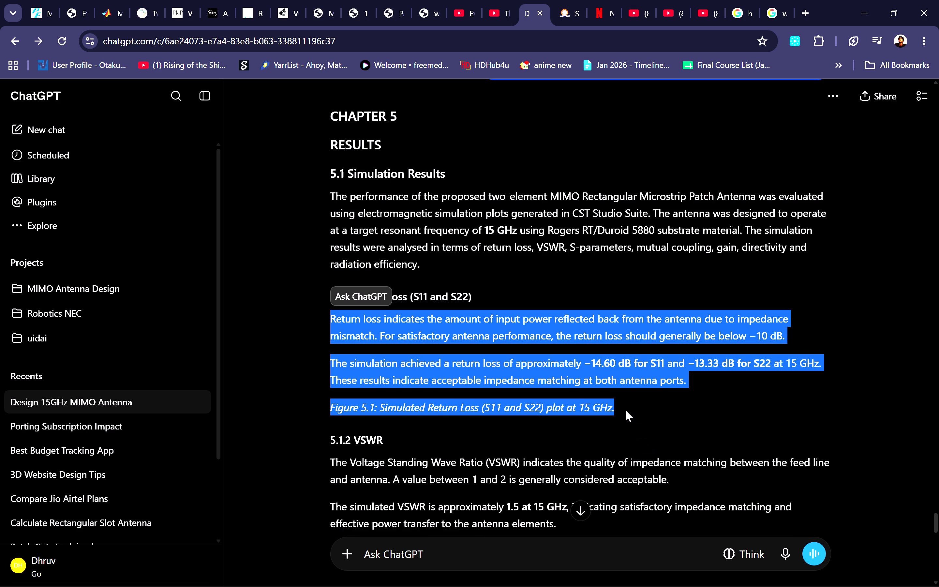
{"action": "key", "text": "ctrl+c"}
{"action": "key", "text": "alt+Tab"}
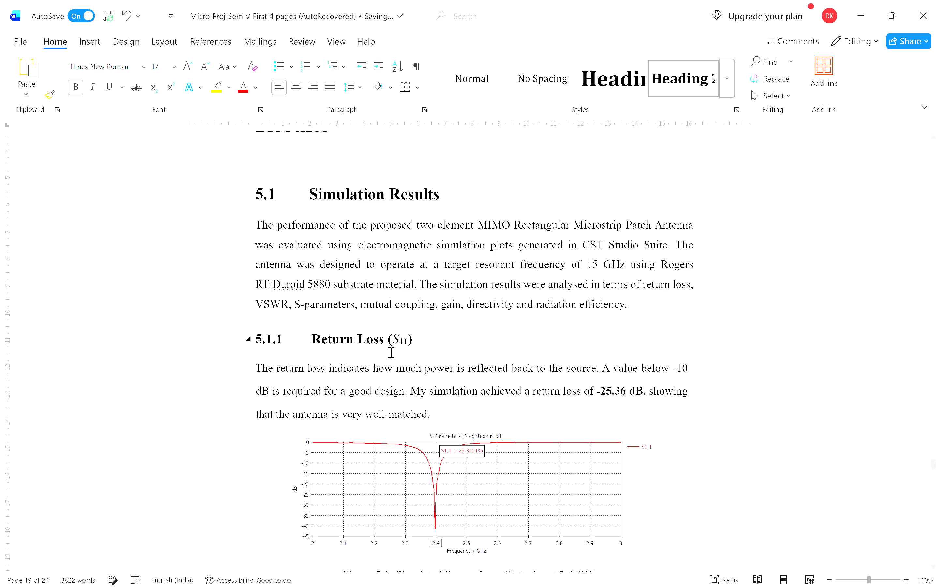
Add the word "and" in normal heading text after S11 in the 5.1.1 Return Loss heading.
{"action": "left_click", "coordinate": [408, 347]}
{"action": "type", "text": "and"}
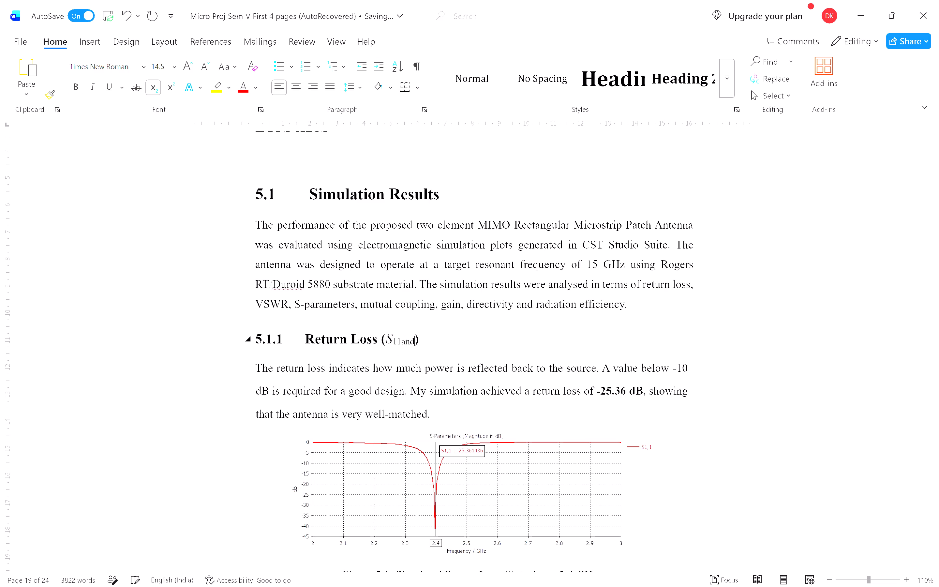
{"action": "key", "text": "BackSpace"}
{"action": "key", "text": "BackSpace"}
{"action": "key", "text": "BackSpace"}
{"action": "key", "text": "space"}
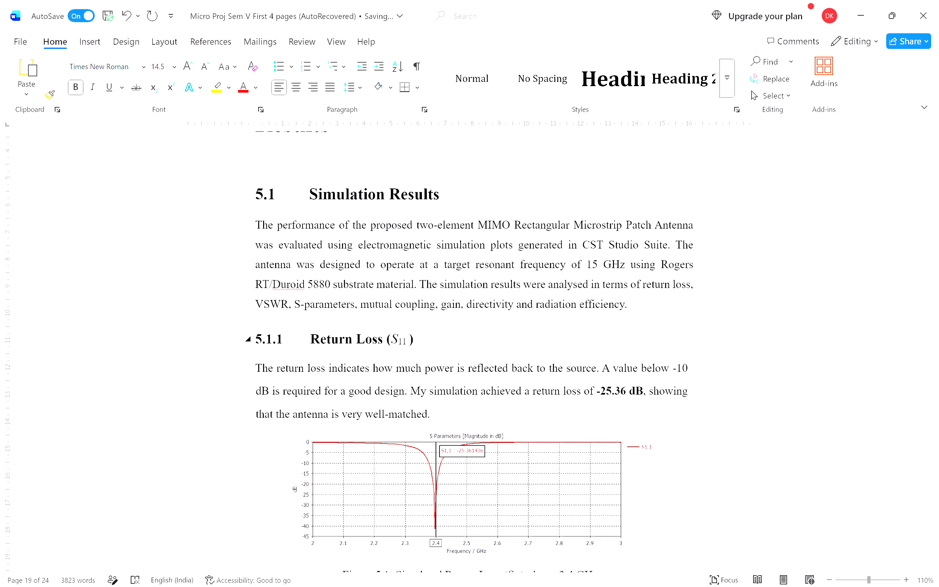
{"action": "type", "text": "and"}
{"action": "key", "text": "space"}
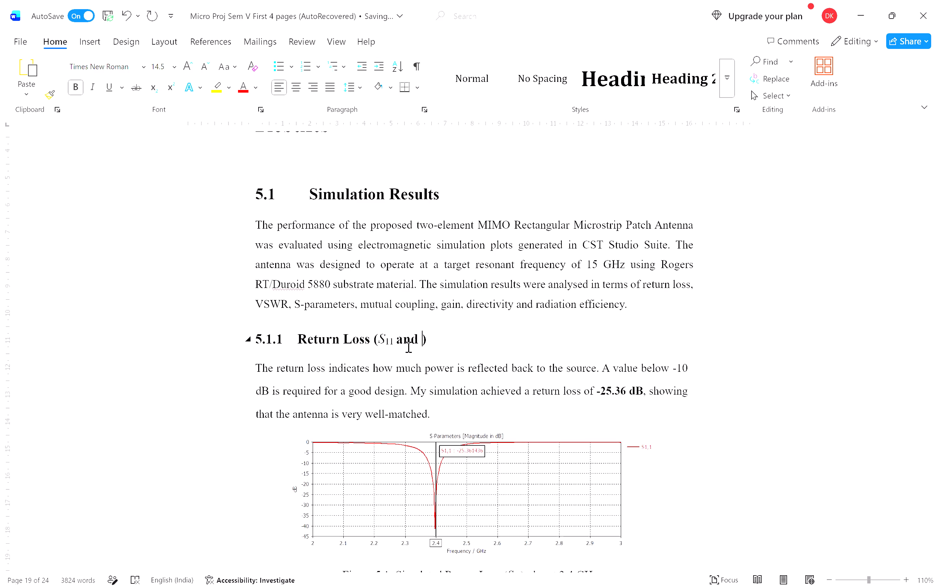
{"action": "key", "text": "shift+s"}
{"action": "key", "text": "BackSpace"}
{"action": "key", "text": "s"}
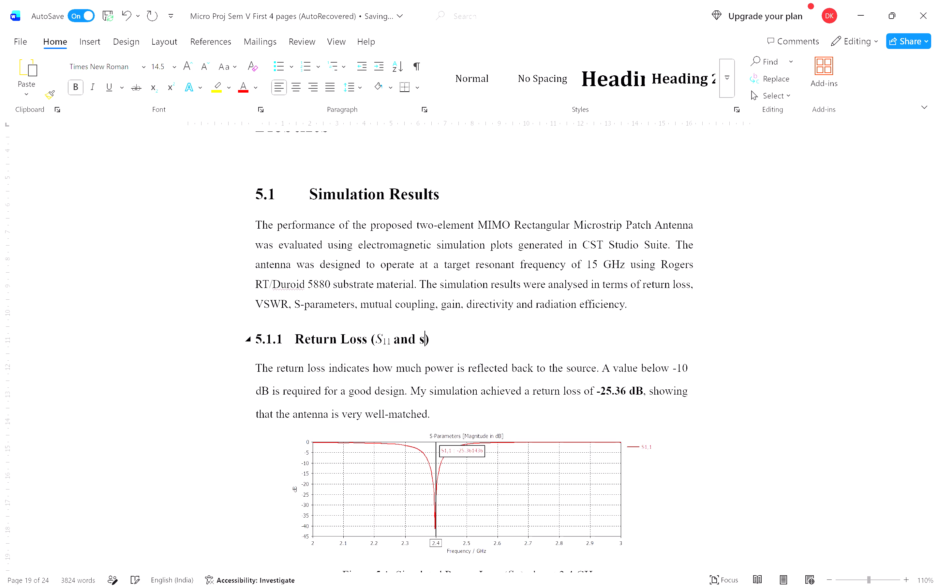
{"action": "key", "text": "BackSpace"}
Duplicate the S11 symbol after "and" in the 5.1.1 heading and change its subscript to 22.
{"action": "left_click", "coordinate": [389, 336]}
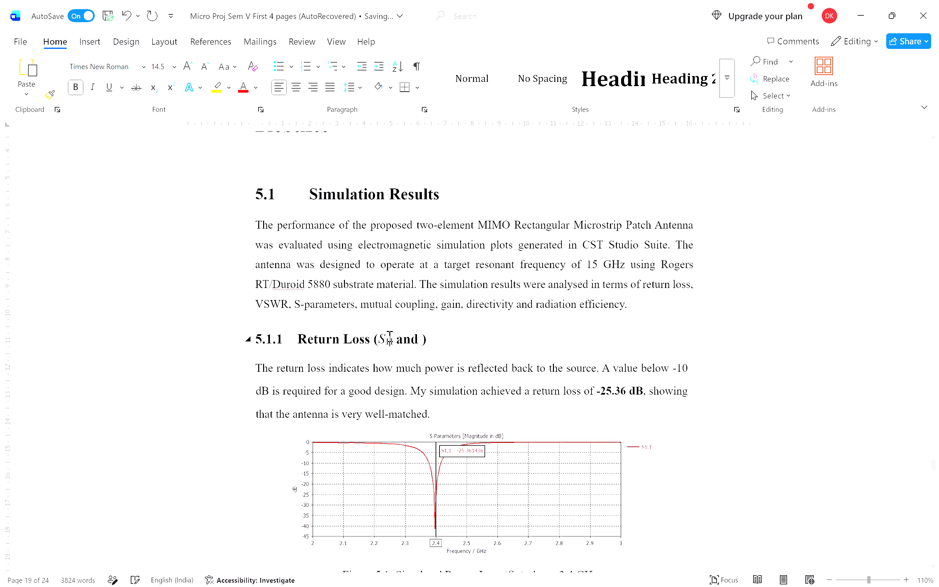
{"action": "key", "text": "Right"}
{"action": "key", "text": "ctrl+shift+Left"}
{"action": "key", "text": "ctrl+c"}
{"action": "key", "text": "Right"}
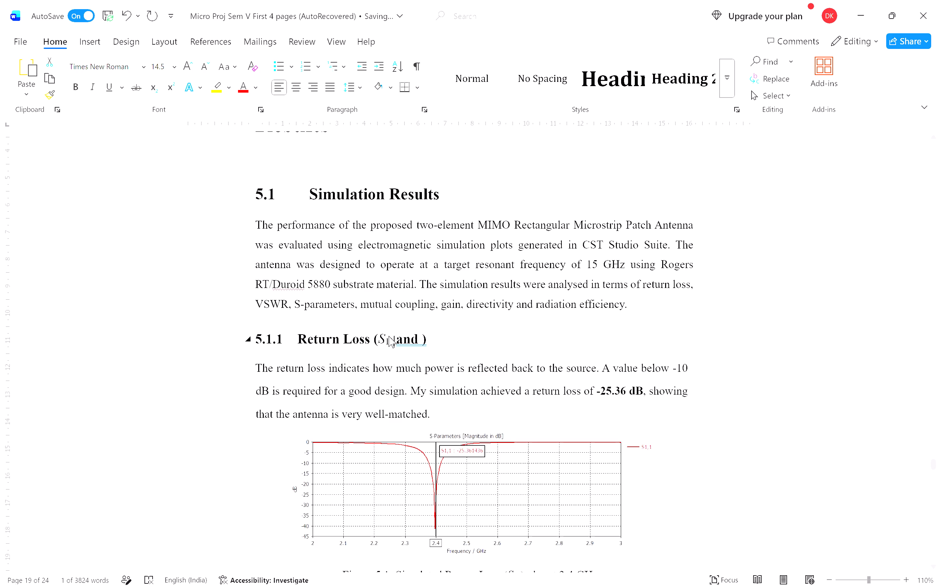
{"action": "key", "text": "Right"}
{"action": "key", "text": "Right"}
{"action": "key", "text": "Right"}
{"action": "key", "text": "Right"}
{"action": "key", "text": "Right"}
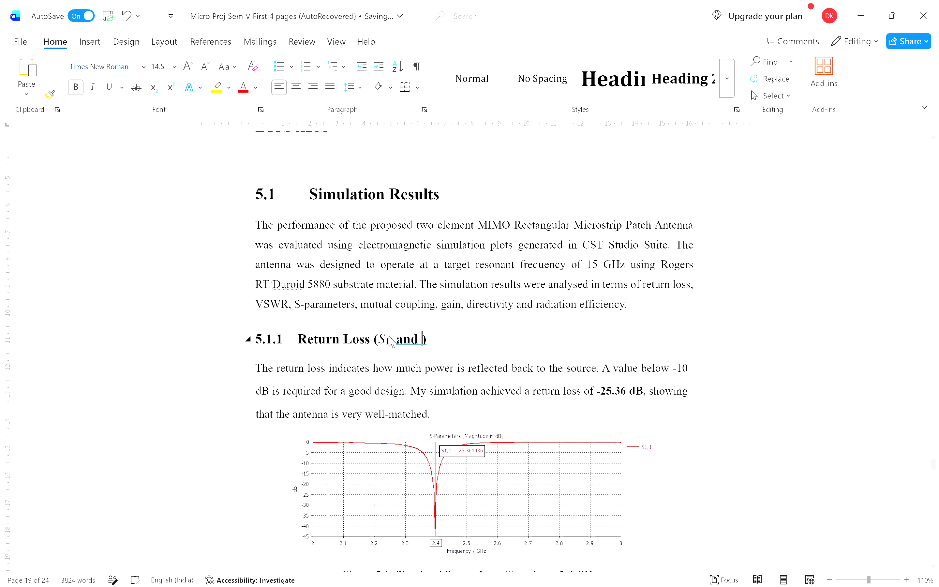
{"action": "key", "text": "ctrl+v"}
{"action": "key", "text": "BackSpace"}
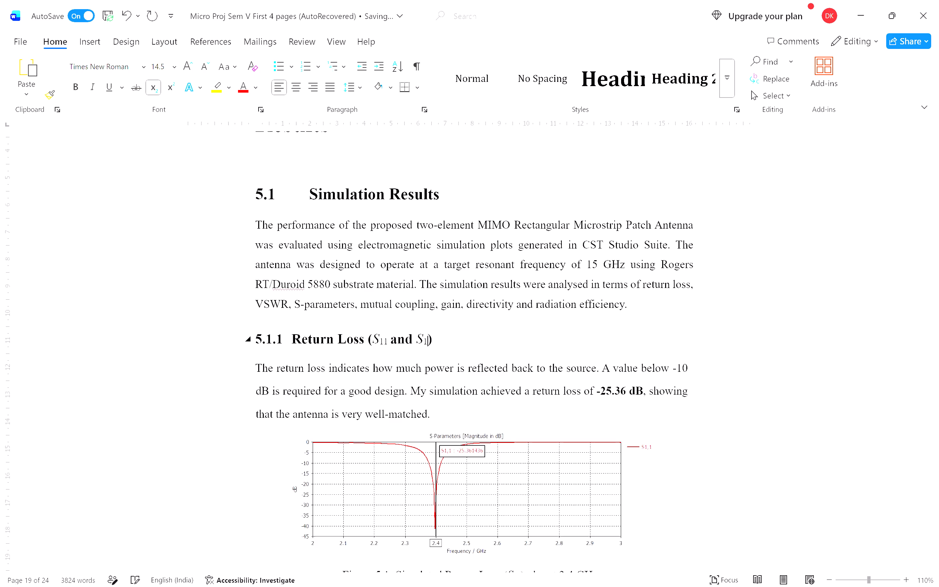
{"action": "key", "text": "2"}
{"action": "key", "text": "BackSpace"}
{"action": "key", "text": "BackSpace"}
{"action": "type", "text": "22"}
{"action": "left_click", "coordinate": [433, 337]}
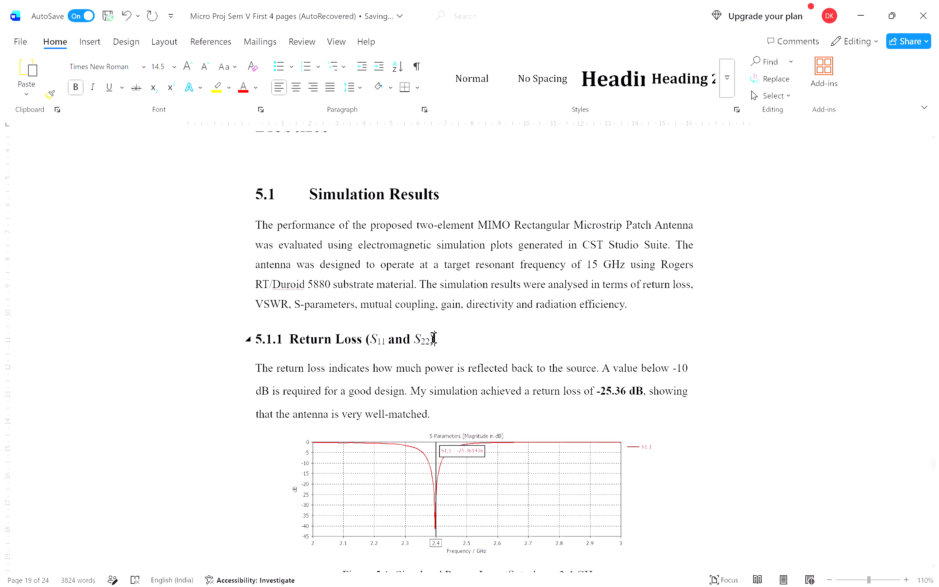
Switch to ChatGPT in Chrome and select the two 5.1.1 Return Loss paragraphs without the figure caption.
{"action": "key", "text": "alt+Tab"}
{"action": "left_click", "coordinate": [433, 337]}
{"action": "key", "text": "alt+Tab"}
{"action": "key", "text": "alt+Tab"}
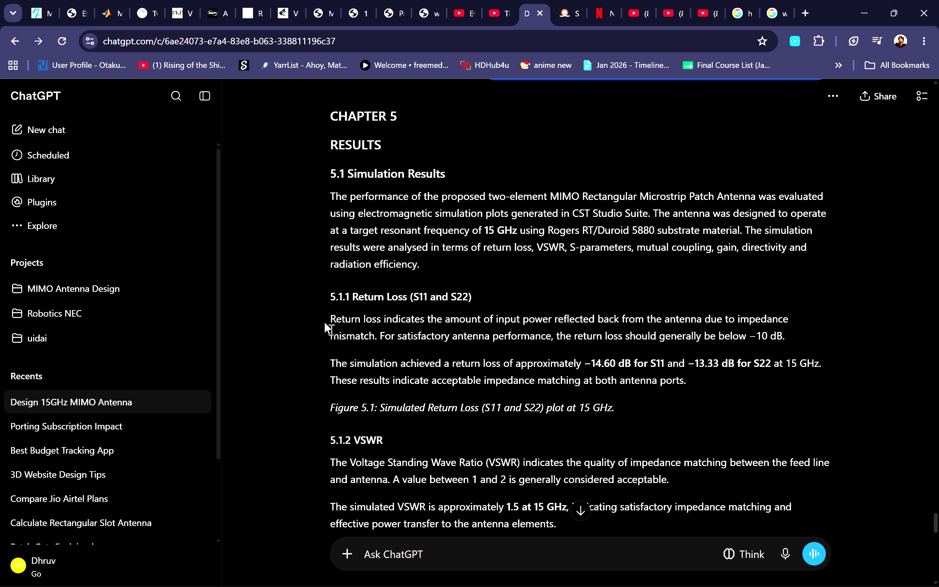
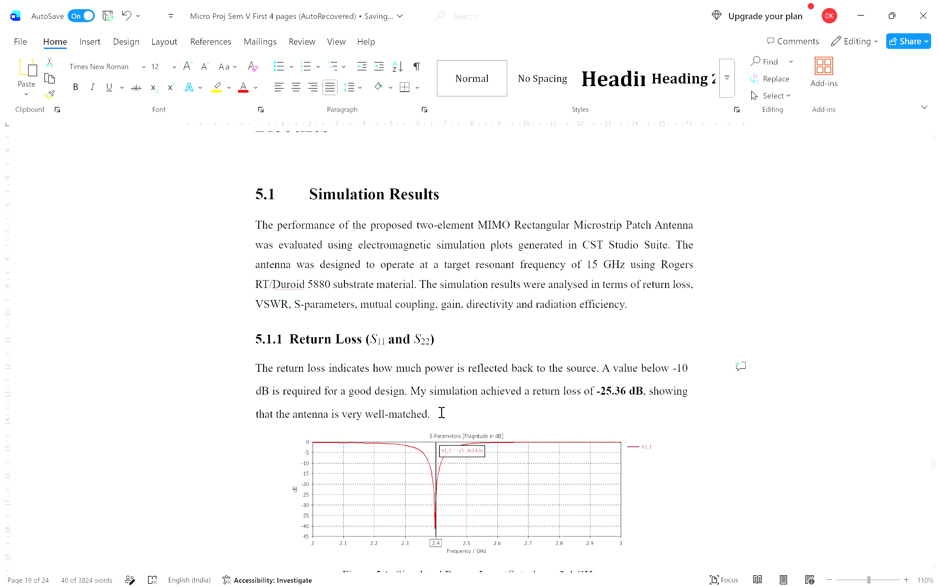
{"action": "key", "text": "ctrl+v"}
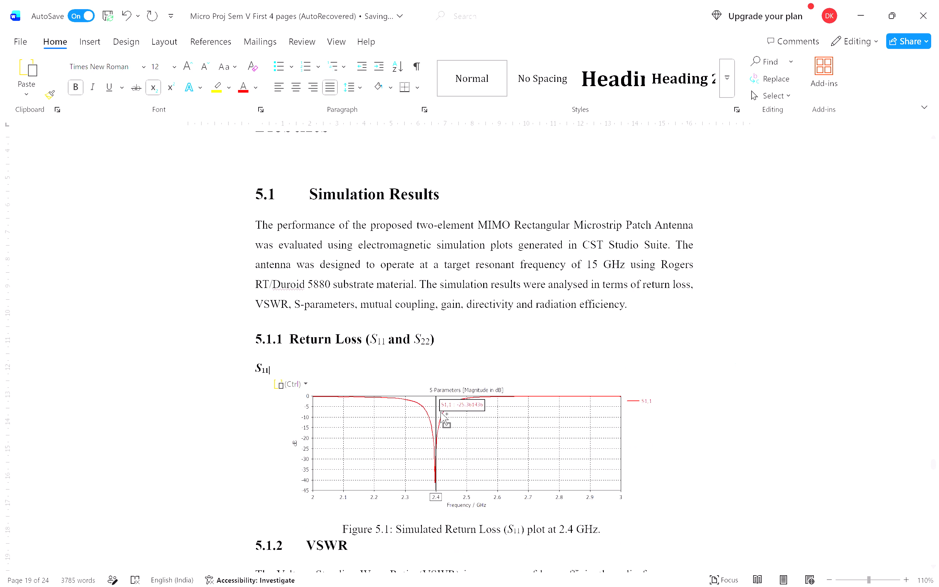
{"action": "key", "text": "ctrl+z"}
{"action": "key", "text": "alt+Tab"}
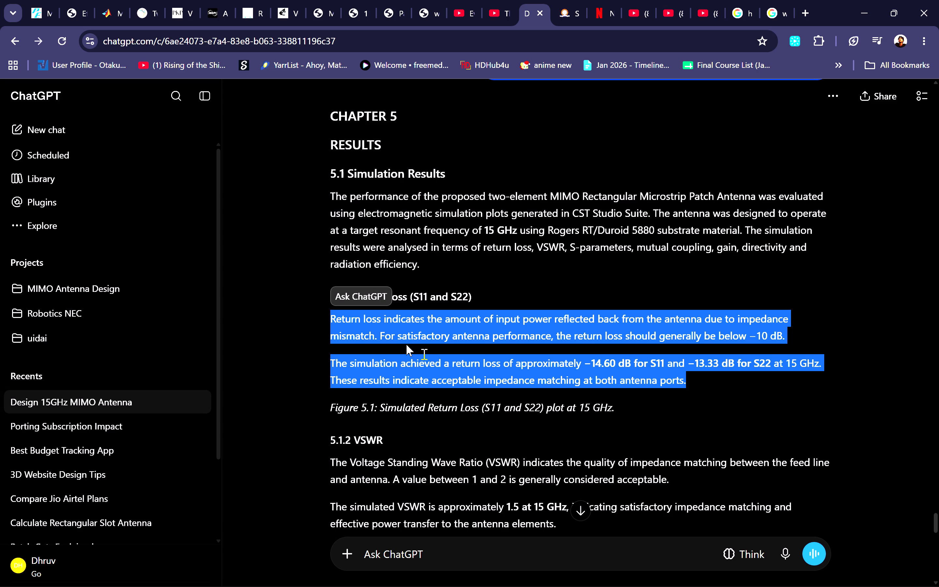
{"action": "key", "text": "ctrl+c"}
{"action": "key", "text": "alt+Tab"}
{"action": "key", "text": "ctrl+v"}
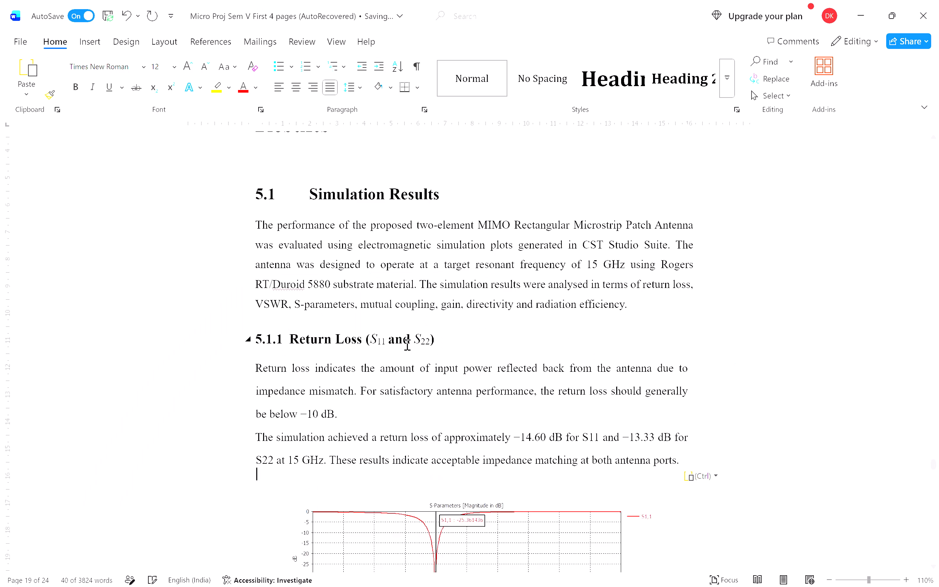
Delete the old 2.4 GHz S-parameter plot above the Figure 5.1 caption.
{"action": "scroll", "coordinate": [386, 419], "scroll_direction": "down", "scroll_amount": 1}
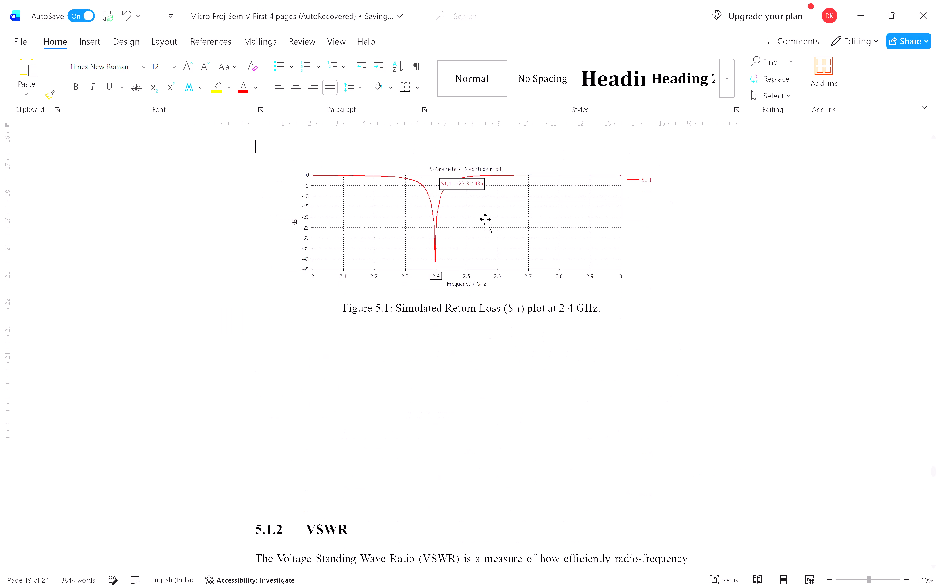
{"action": "left_click", "coordinate": [485, 219]}
{"action": "key", "text": "Delete"}
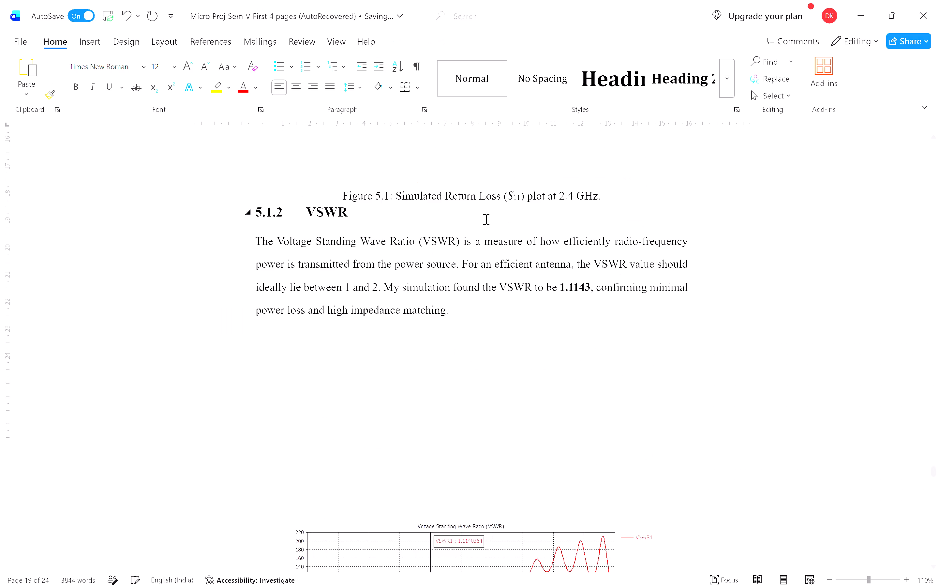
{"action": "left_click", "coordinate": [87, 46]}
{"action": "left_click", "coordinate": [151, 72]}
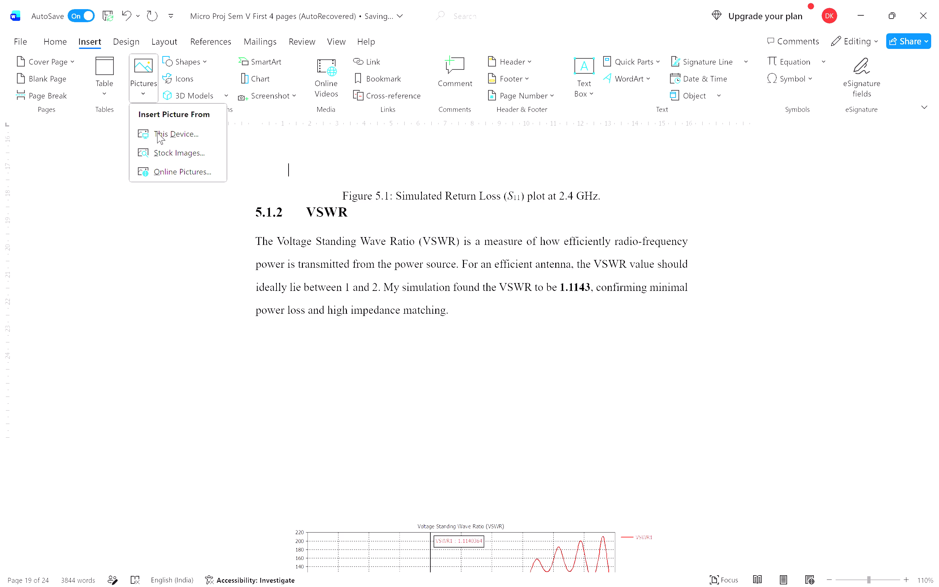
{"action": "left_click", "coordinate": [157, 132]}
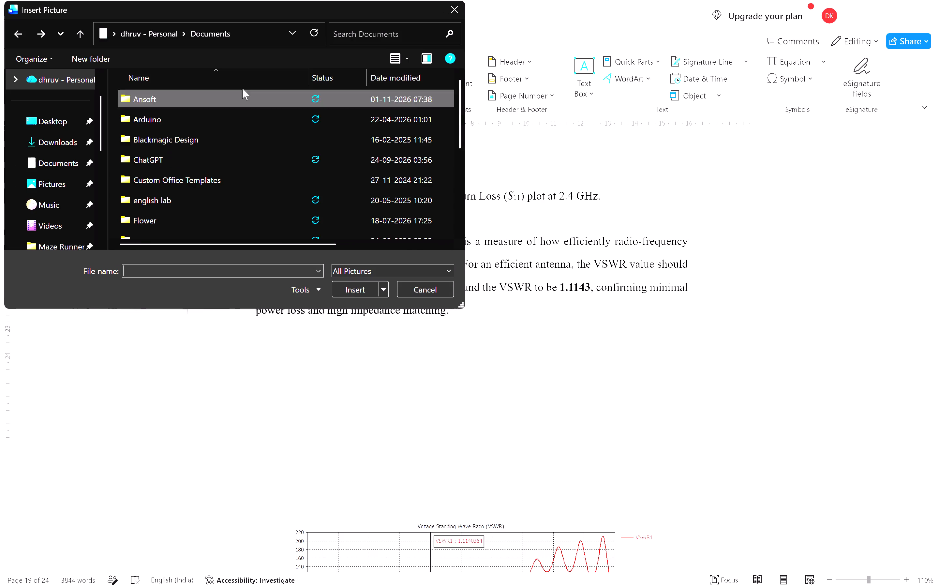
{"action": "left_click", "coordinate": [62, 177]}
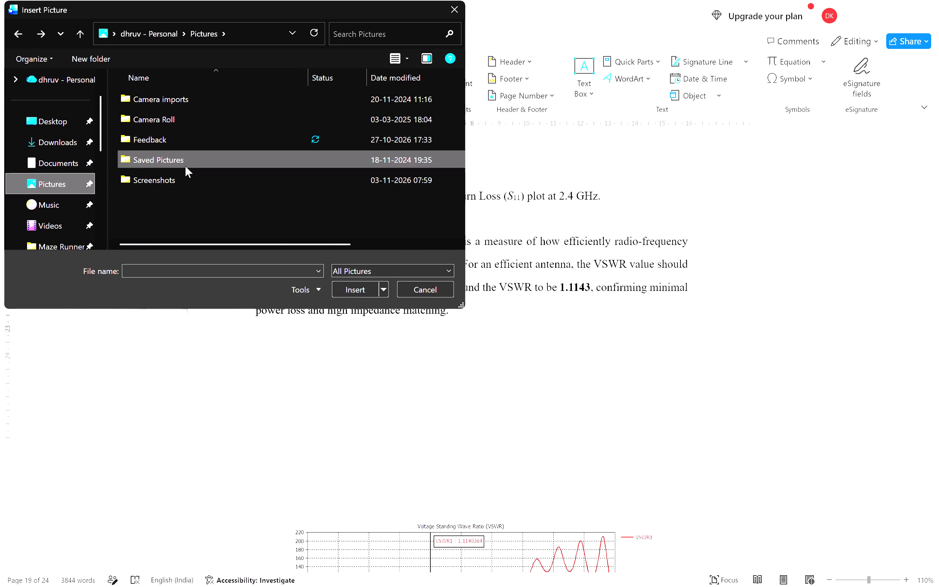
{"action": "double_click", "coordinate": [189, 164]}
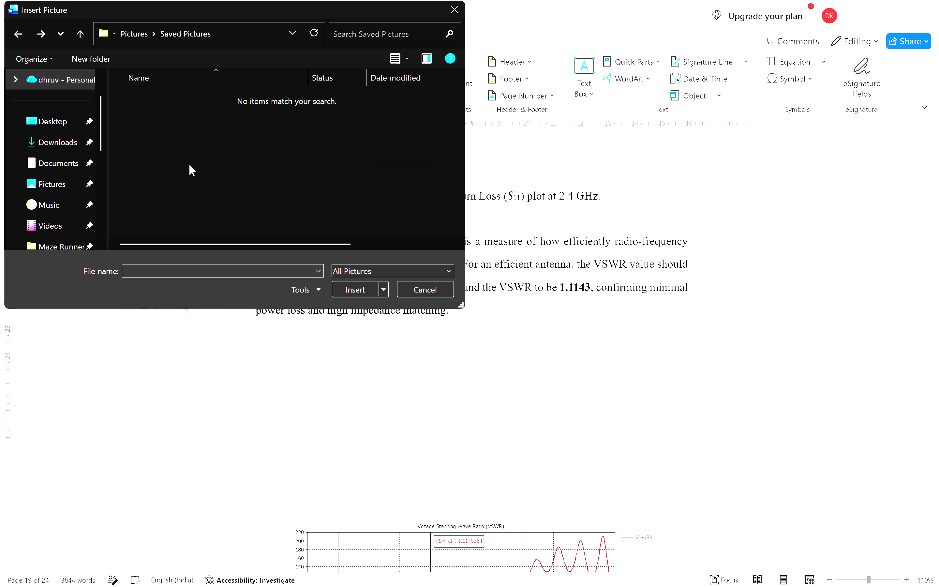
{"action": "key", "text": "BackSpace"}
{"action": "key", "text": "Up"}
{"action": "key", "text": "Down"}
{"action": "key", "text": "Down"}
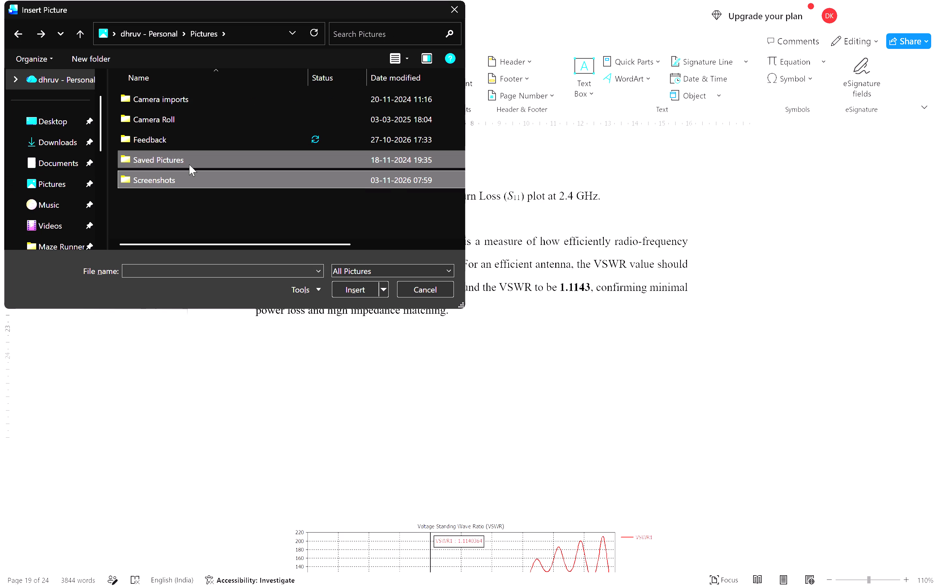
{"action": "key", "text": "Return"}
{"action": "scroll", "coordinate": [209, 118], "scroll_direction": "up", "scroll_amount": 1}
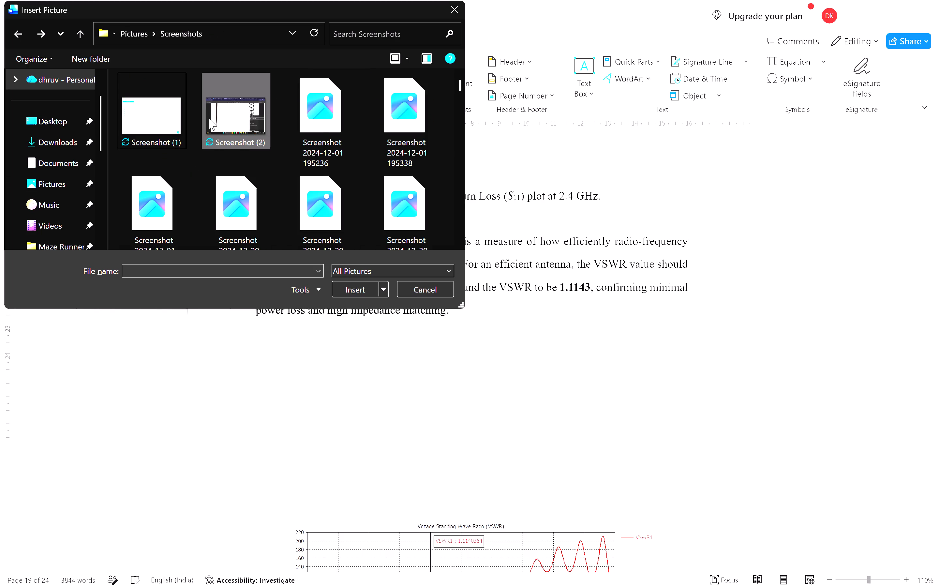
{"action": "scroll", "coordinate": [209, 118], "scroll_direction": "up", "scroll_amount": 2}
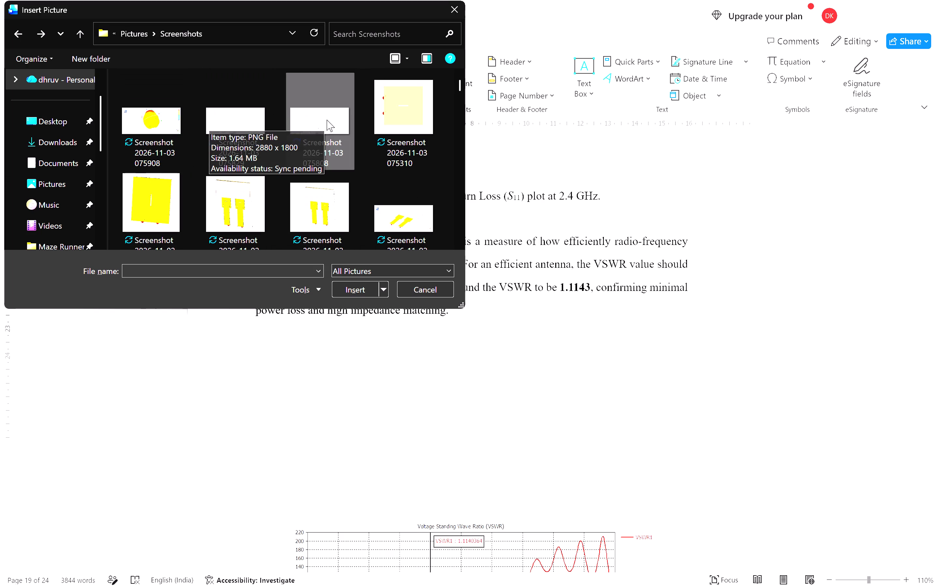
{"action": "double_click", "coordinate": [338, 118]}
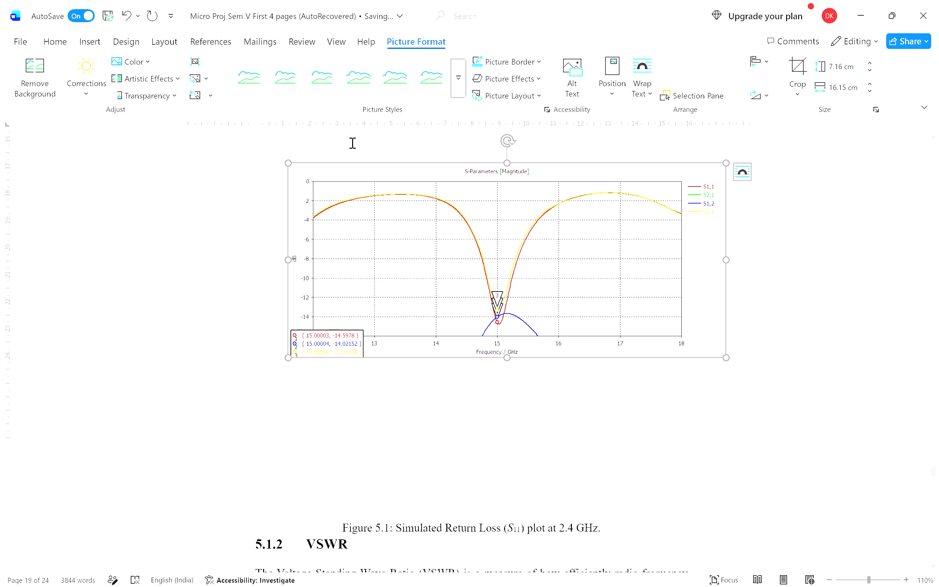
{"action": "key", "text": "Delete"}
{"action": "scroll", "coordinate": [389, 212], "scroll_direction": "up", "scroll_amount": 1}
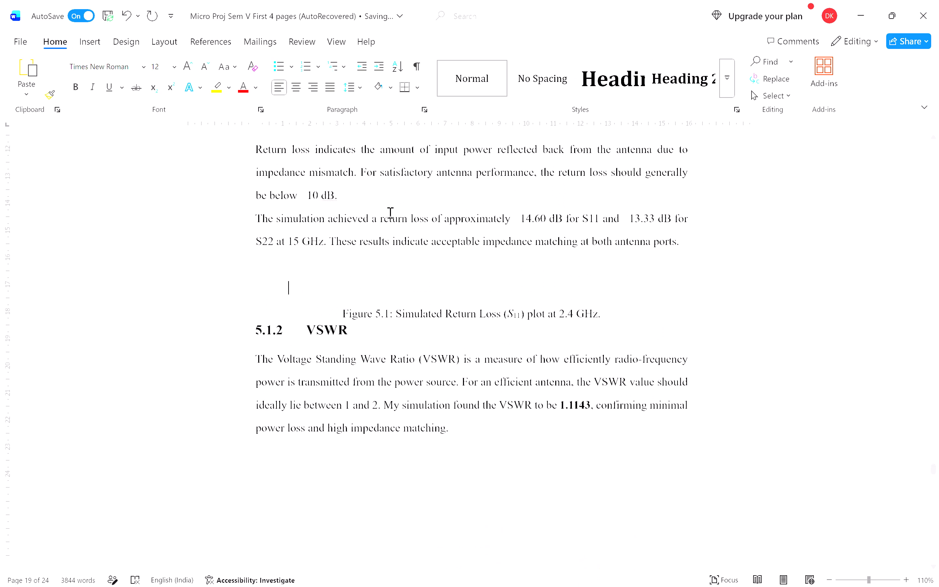
Switch to CST Studio Suite, display the S1,1 S-parameter result and capture the whole plot area as a screenshot.
{"action": "key", "text": "alt+Tab"}
{"action": "key", "text": "alt+Tab"}
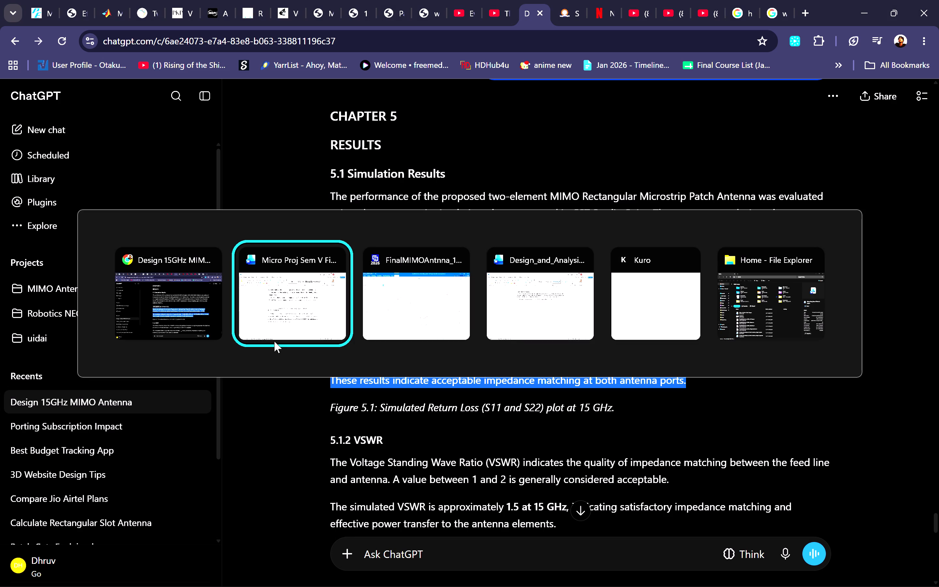
{"action": "key", "text": "alt+Tab"}
{"action": "key", "text": "alt+Tab"}
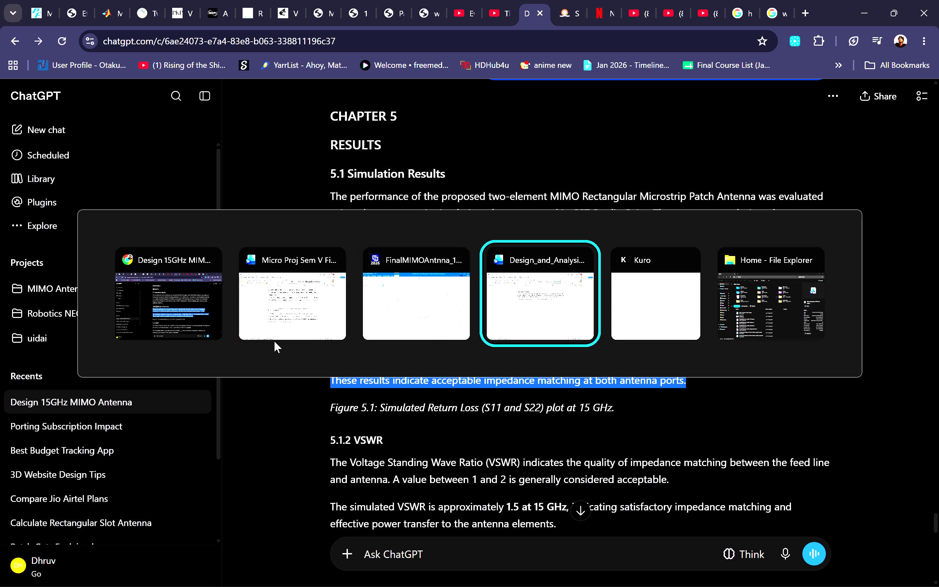
{"action": "key", "text": "alt+Tab"}
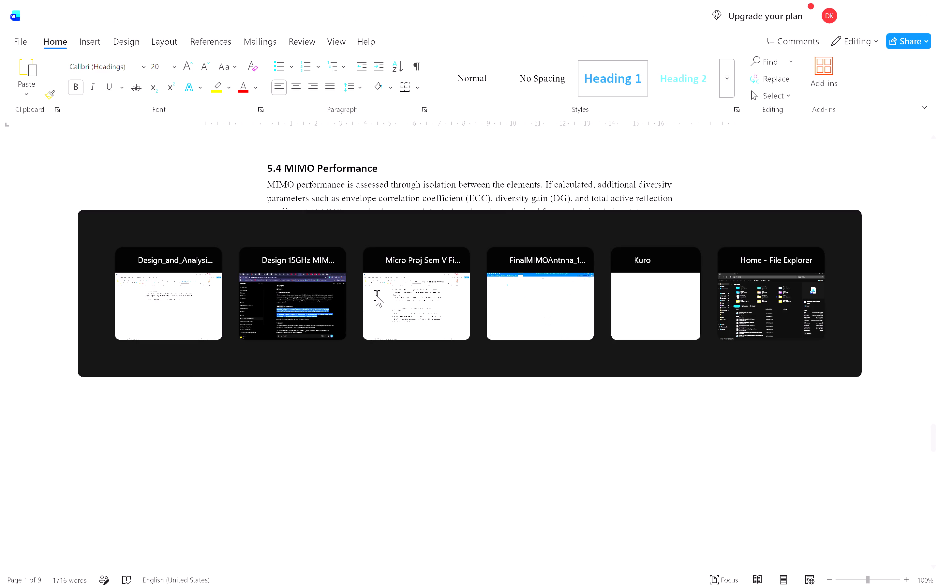
{"action": "key", "text": "alt+Tab"}
{"action": "key", "text": "alt+Tab"}
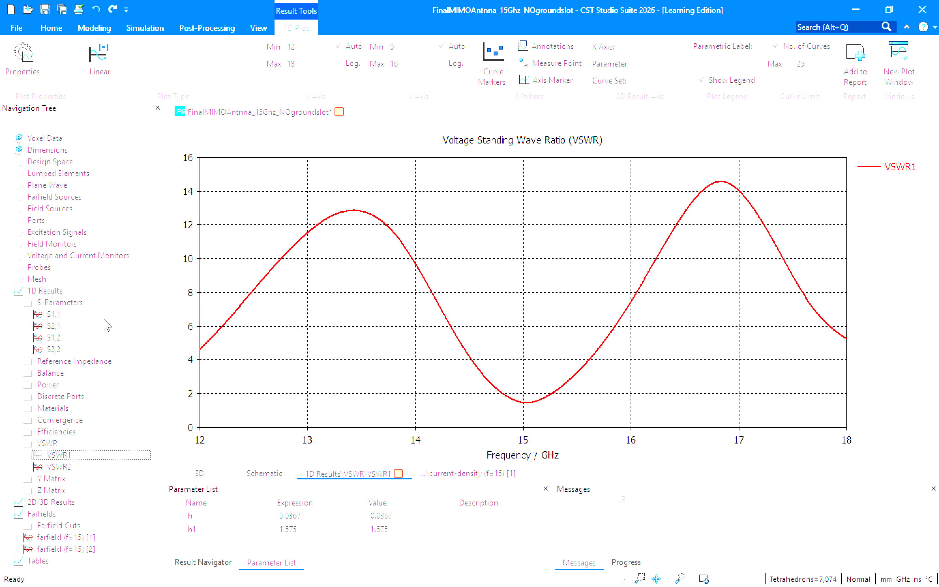
{"action": "left_click", "coordinate": [104, 317]}
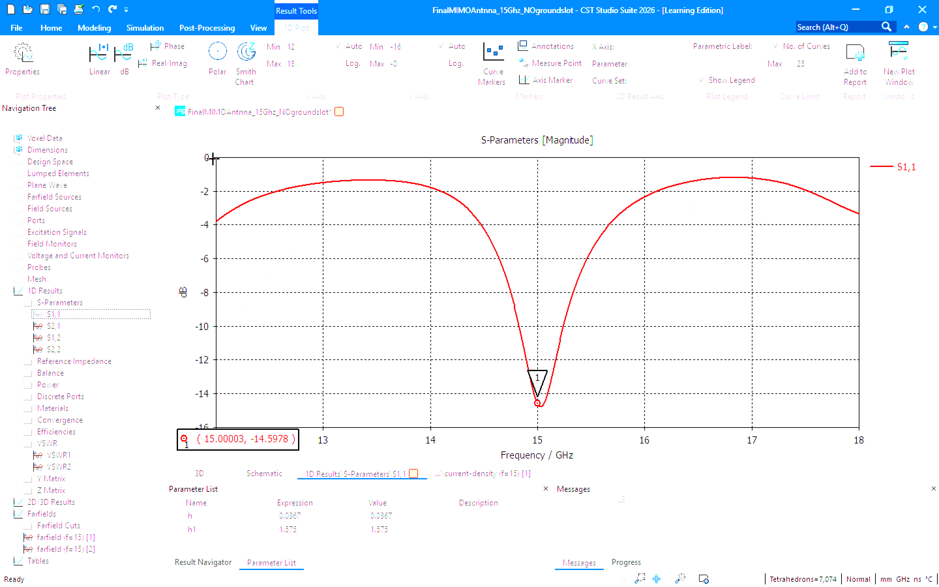
{"action": "key", "text": "Print"}
{"action": "left_click_drag", "start_coordinate": [171, 122], "coordinate": [921, 456]}
{"action": "scroll", "coordinate": [700, 381], "scroll_direction": "right", "scroll_amount": 1}
{"action": "scroll", "coordinate": [880, 437], "scroll_direction": "right", "scroll_amount": 1}
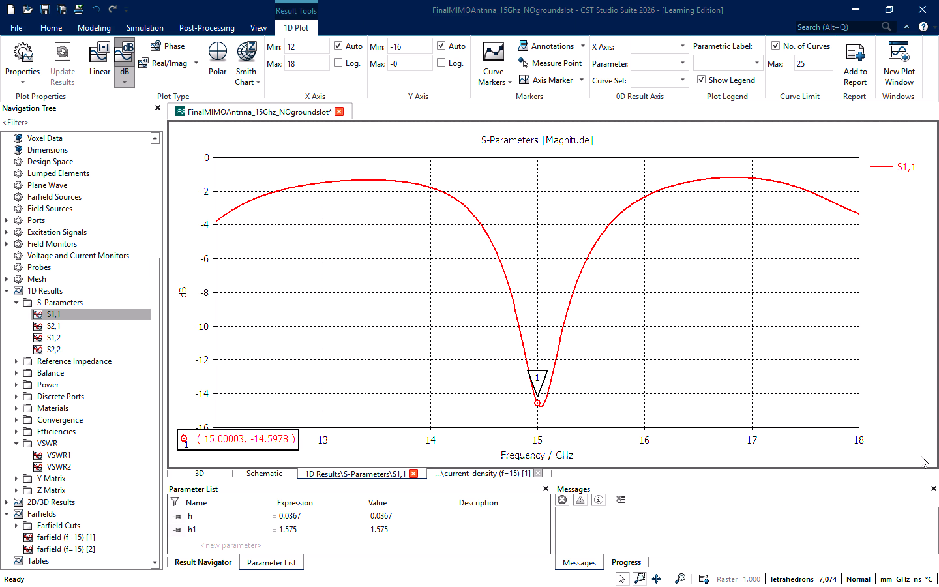
{"action": "left_click_drag", "start_coordinate": [921, 456], "coordinate": [931, 464]}
{"action": "scroll", "coordinate": [921, 456], "scroll_direction": "right", "scroll_amount": 2}
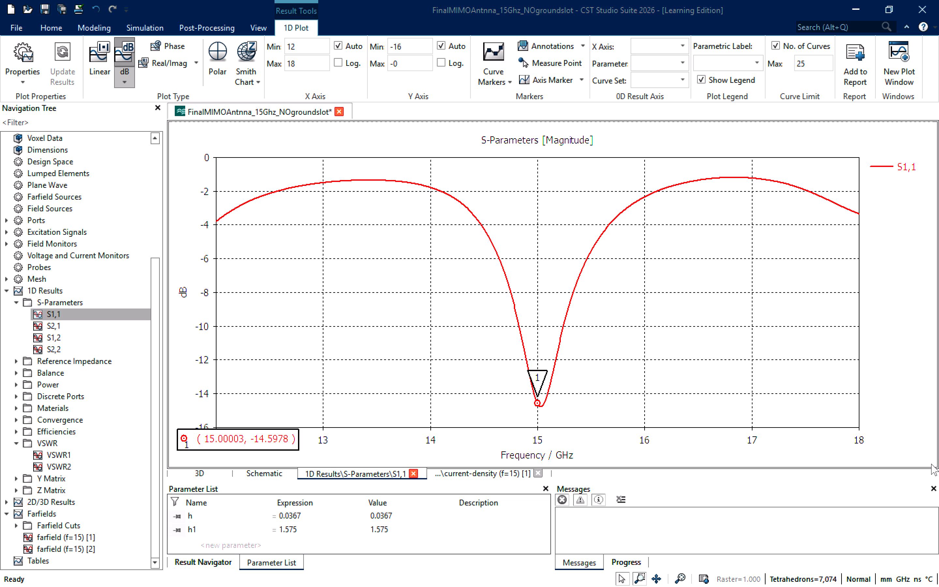
{"action": "left_click_drag", "start_coordinate": [931, 464], "coordinate": [931, 464]}
{"action": "scroll", "coordinate": [931, 464], "scroll_direction": "right", "scroll_amount": 1}
Return to the Micro Proj Sem V report in Word and paste the captured S1,1 plot above the Figure 5.1 caption.
{"action": "key", "text": "alt+Tab"}
{"action": "scroll", "coordinate": [563, 261], "scroll_direction": "up", "scroll_amount": 1}
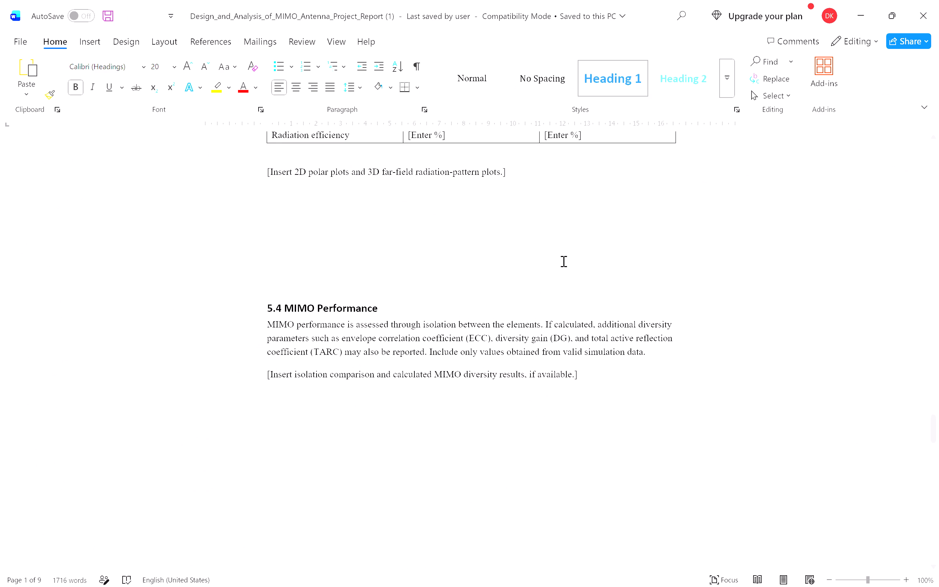
{"action": "scroll", "coordinate": [563, 261], "scroll_direction": "up", "scroll_amount": 1}
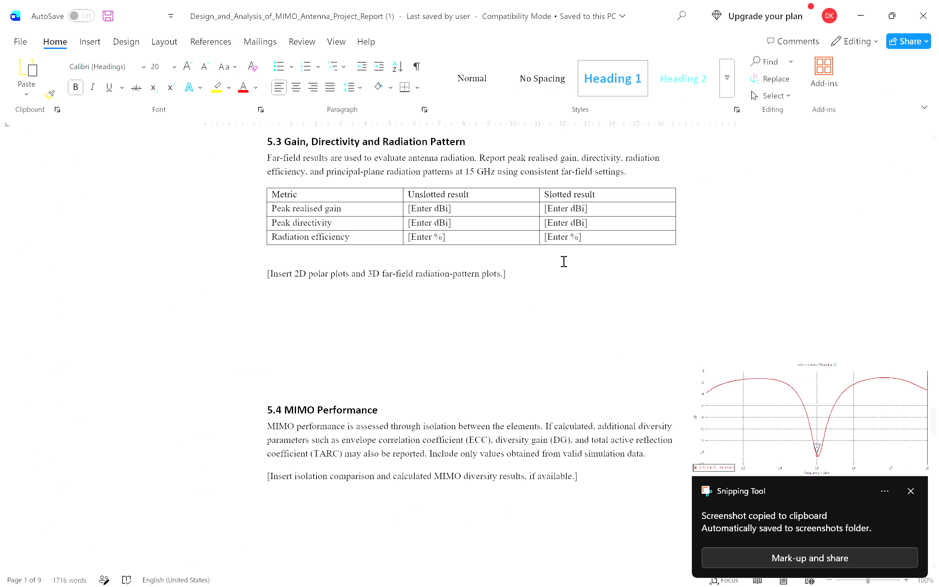
{"action": "scroll", "coordinate": [563, 261], "scroll_direction": "up", "scroll_amount": 1}
{"action": "scroll", "coordinate": [563, 261], "scroll_direction": "down", "scroll_amount": 1}
{"action": "key", "text": "alt+Tab"}
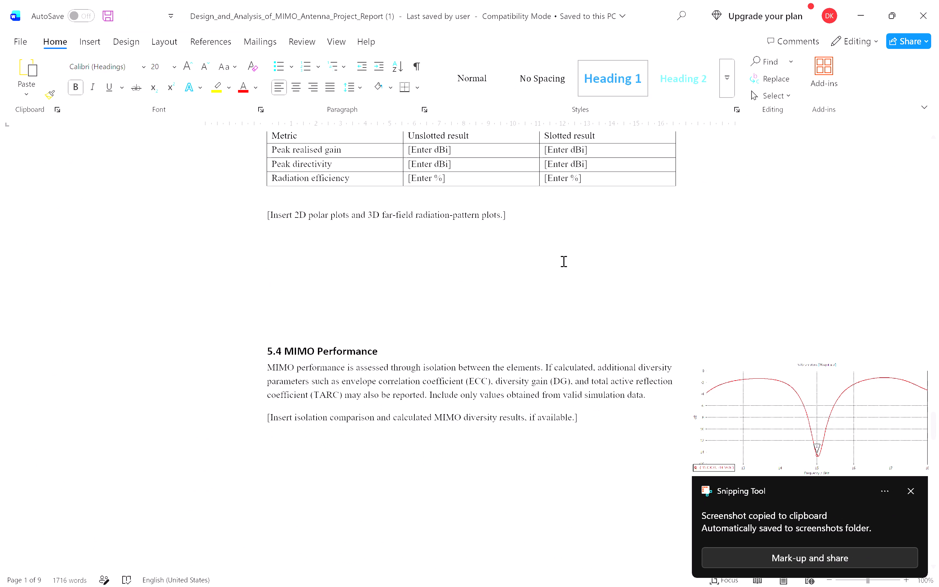
{"action": "key", "text": "alt+Tab"}
{"action": "key", "text": "alt+Tab"}
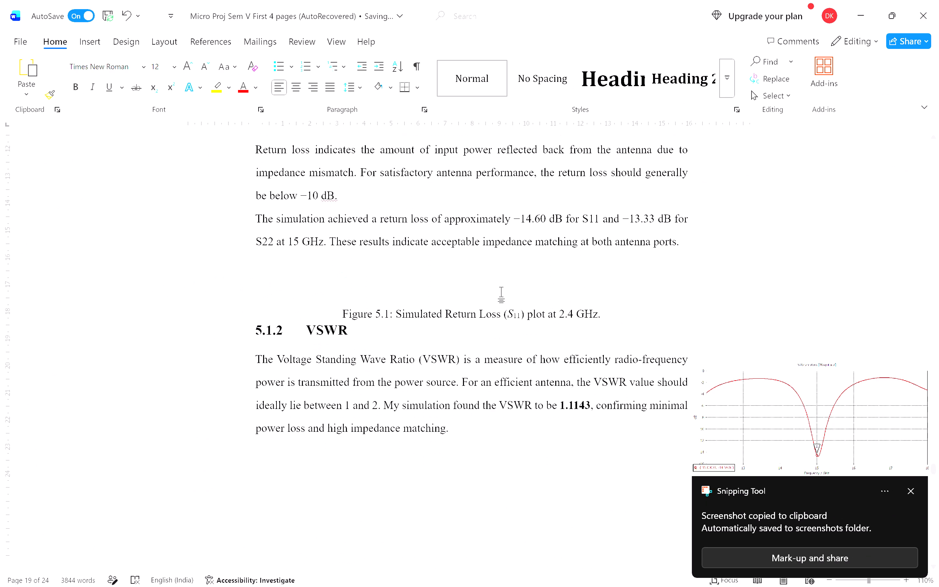
{"action": "key", "text": "ctrl+v"}
Set the text wrapping of the pasted S1,1 plot to Through.
{"action": "left_click", "coordinate": [505, 339]}
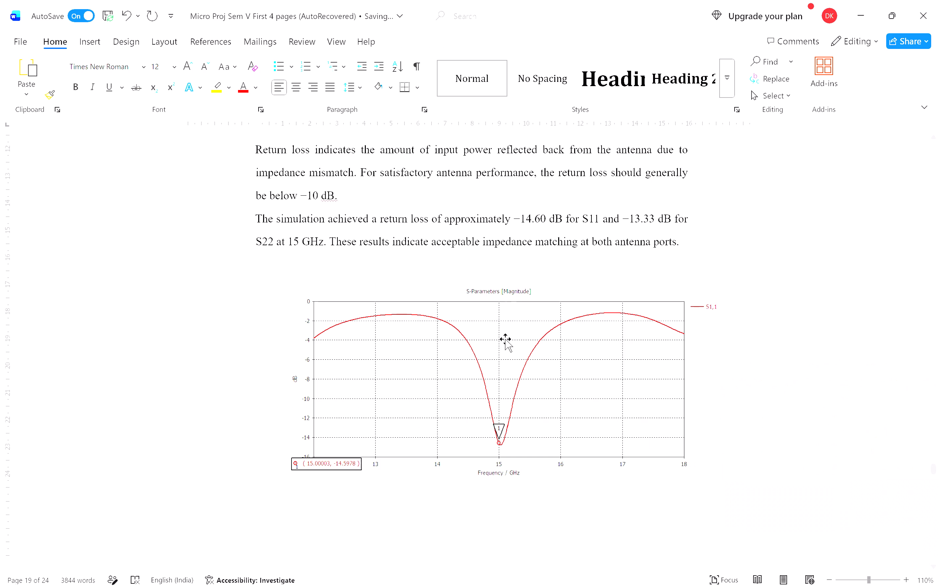
{"action": "left_click_drag", "start_coordinate": [505, 339], "coordinate": [460, 331]}
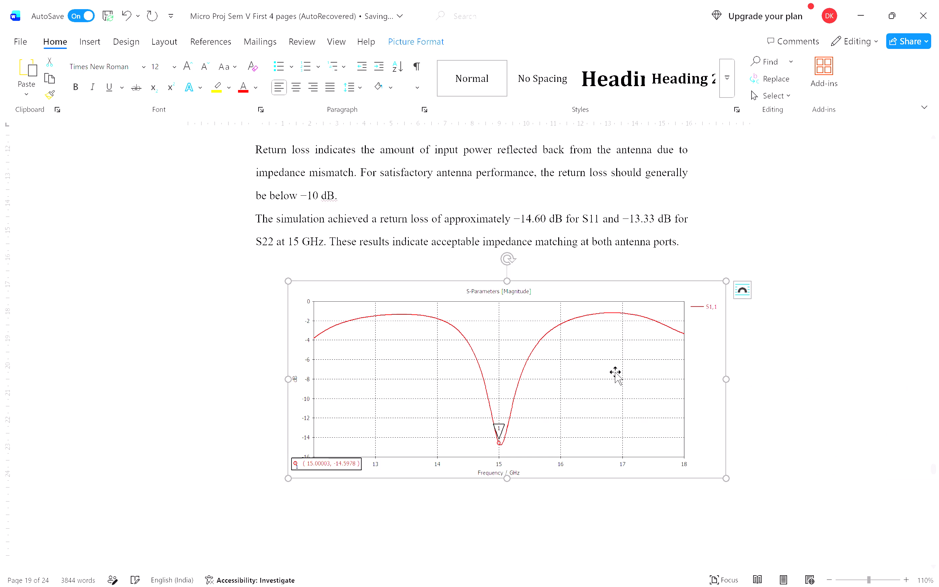
{"action": "right_click", "coordinate": [580, 367]}
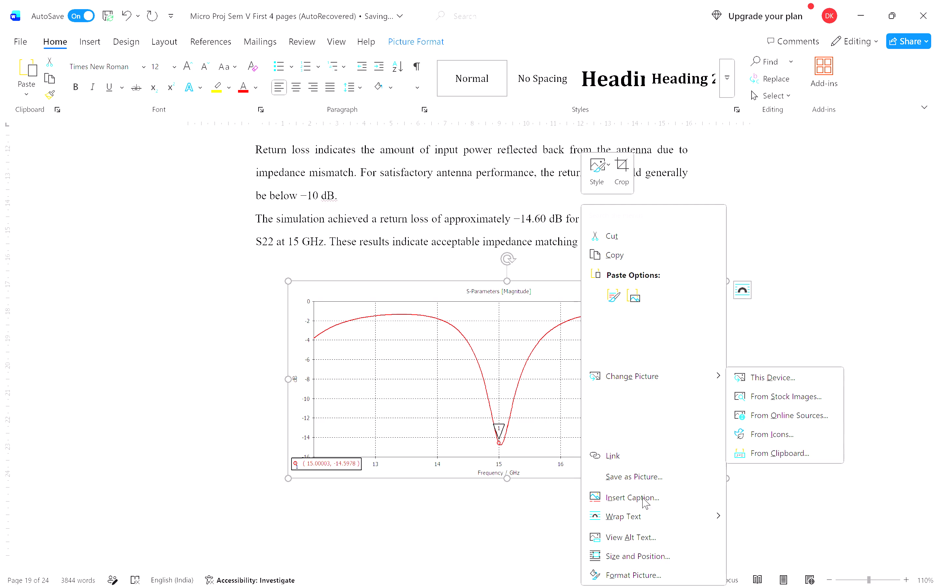
{"action": "left_click", "coordinate": [641, 507]}
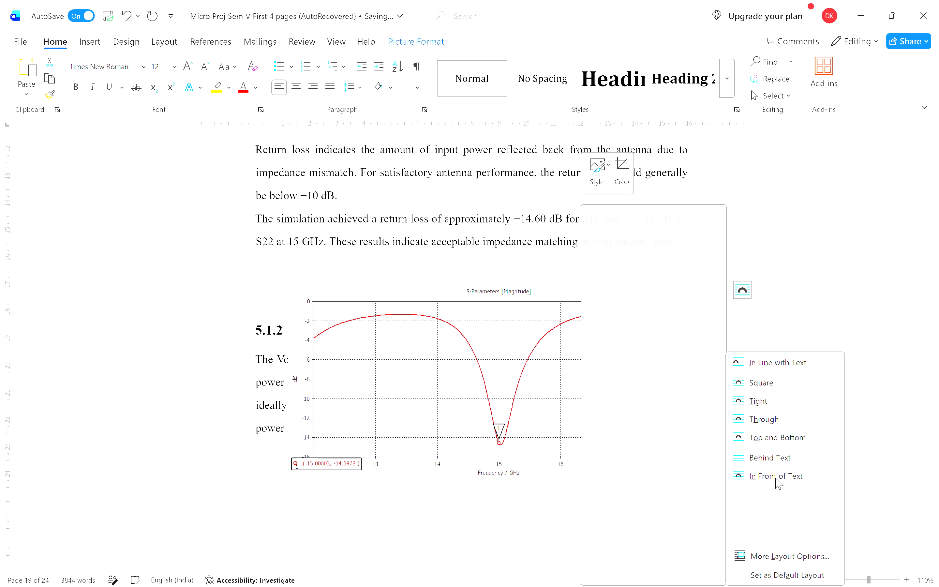
{"action": "left_click", "coordinate": [781, 420]}
Move the S1,1 plot further left, directly between the Return Loss paragraphs and the Figure 5.1 caption.
{"action": "left_click_drag", "start_coordinate": [591, 376], "coordinate": [542, 360]}
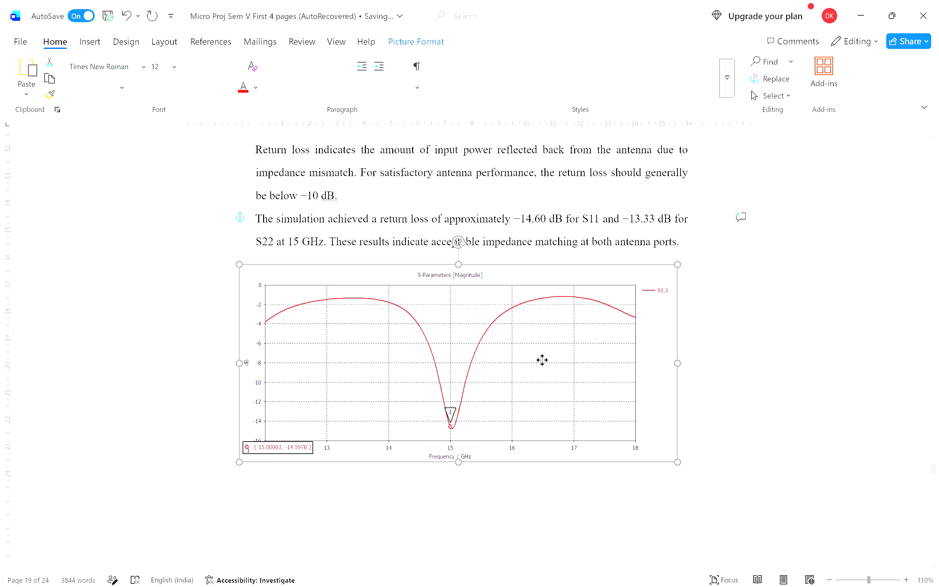
{"action": "left_click_drag", "start_coordinate": [542, 360], "coordinate": [510, 361]}
{"action": "left_click", "coordinate": [510, 361]}
{"action": "left_click_drag", "start_coordinate": [510, 361], "coordinate": [488, 363]}
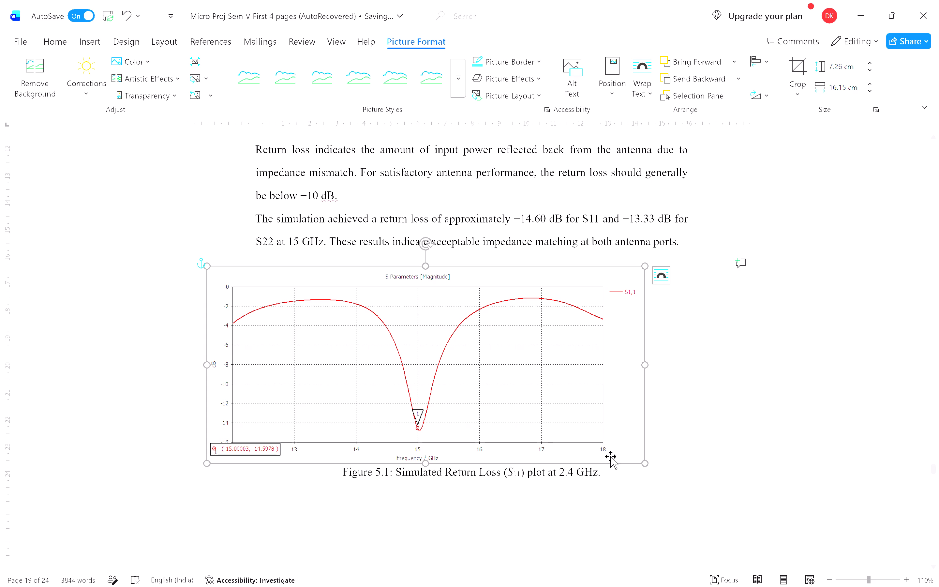
Enlarge the S1,1 plot to about 7.89 cm high by 17.53 cm wide and shift it slightly right under the Return Loss text.
{"action": "left_click_drag", "start_coordinate": [646, 463], "coordinate": [501, 433]}
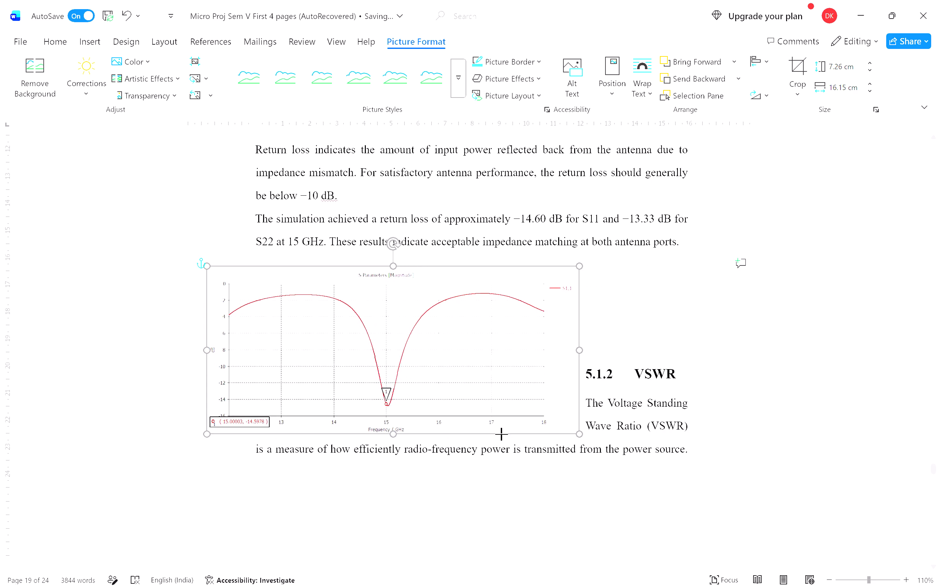
{"action": "left_click_drag", "start_coordinate": [501, 433], "coordinate": [606, 495]}
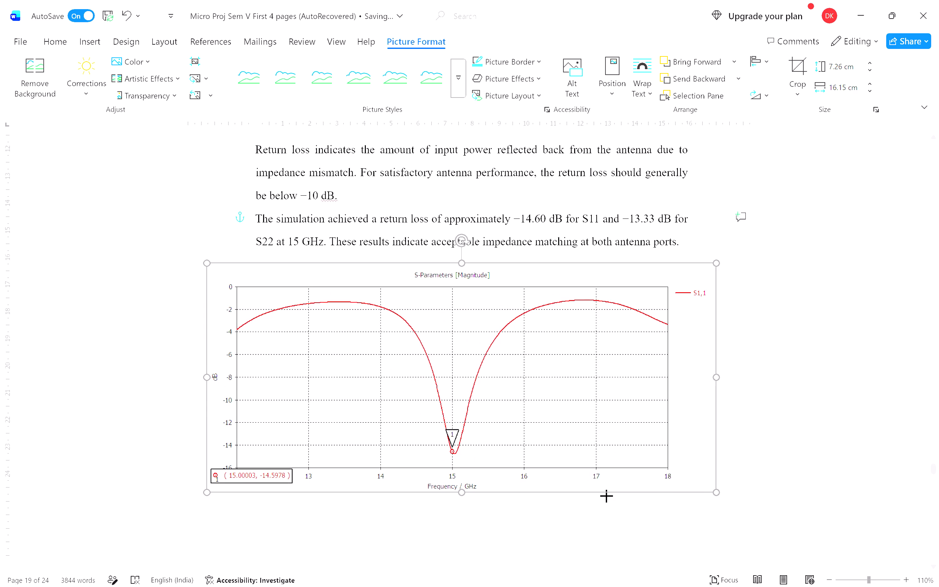
{"action": "left_click_drag", "start_coordinate": [606, 495], "coordinate": [542, 450]}
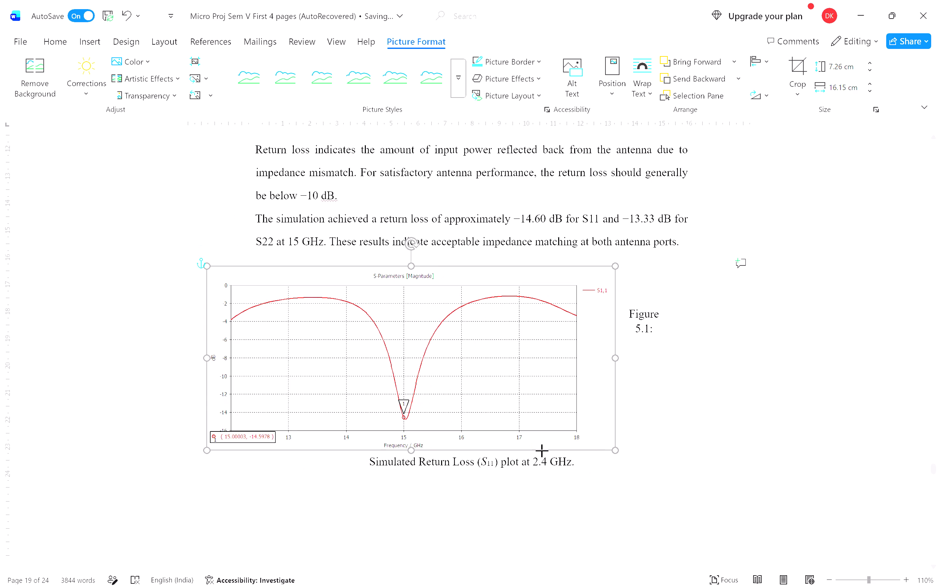
{"action": "left_click_drag", "start_coordinate": [542, 450], "coordinate": [594, 480]}
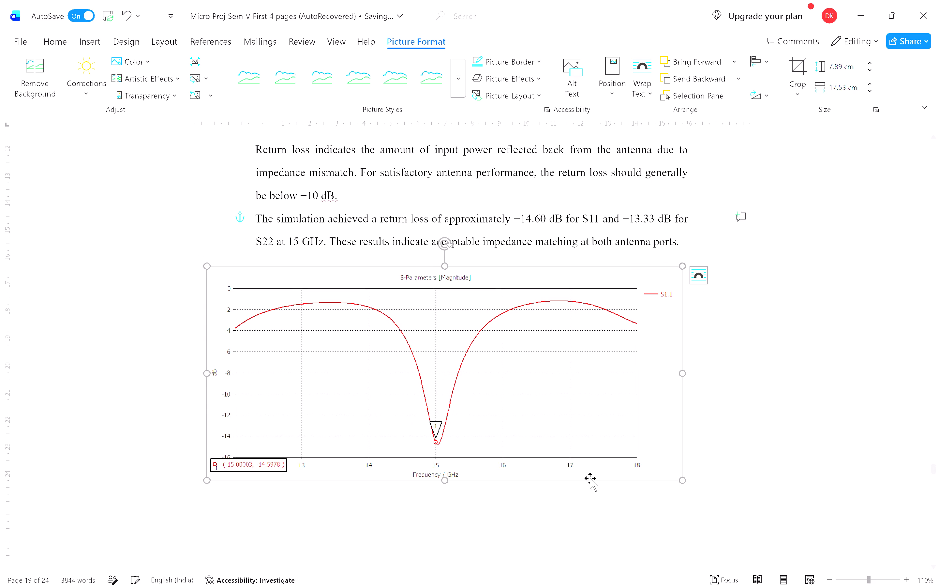
{"action": "left_click_drag", "start_coordinate": [495, 368], "coordinate": [526, 370]}
Set the S1,1 plot's layout to Fix position on page.
{"action": "right_click", "coordinate": [526, 370]}
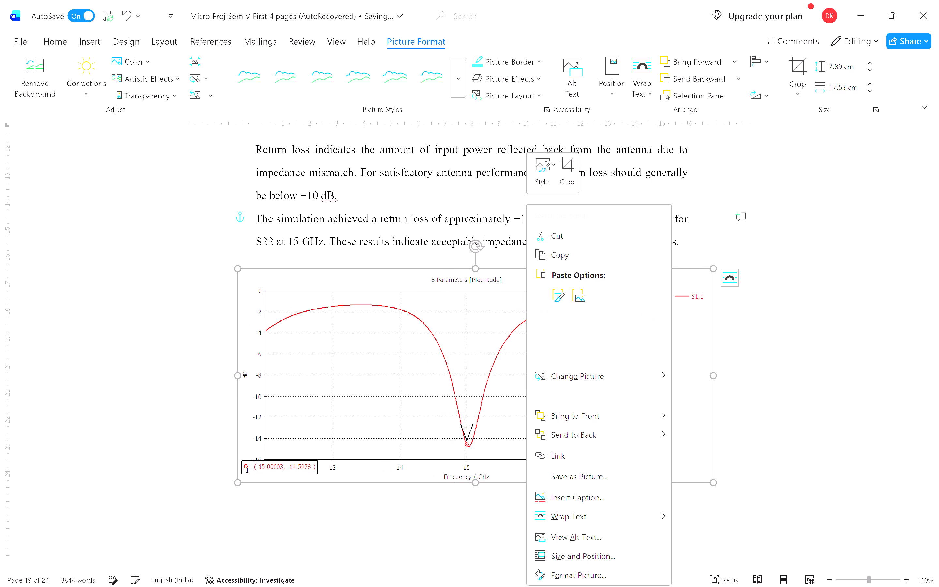
{"action": "left_click", "coordinate": [734, 276]}
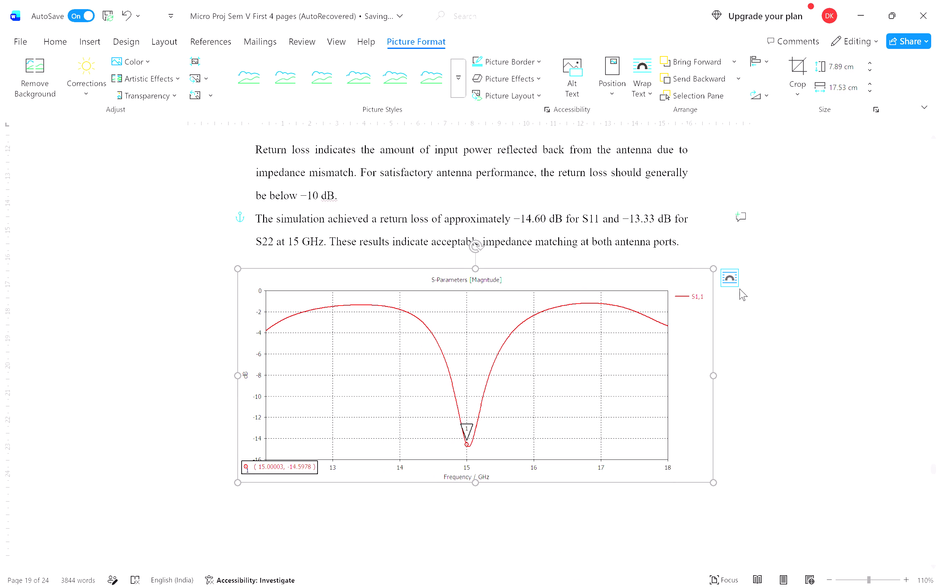
{"action": "left_click", "coordinate": [770, 452]}
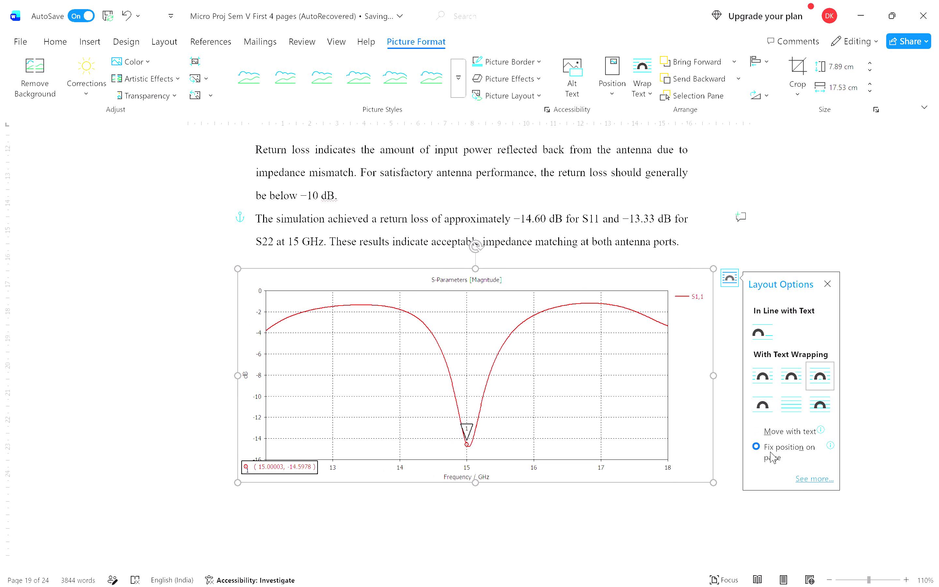
{"action": "left_click", "coordinate": [860, 340]}
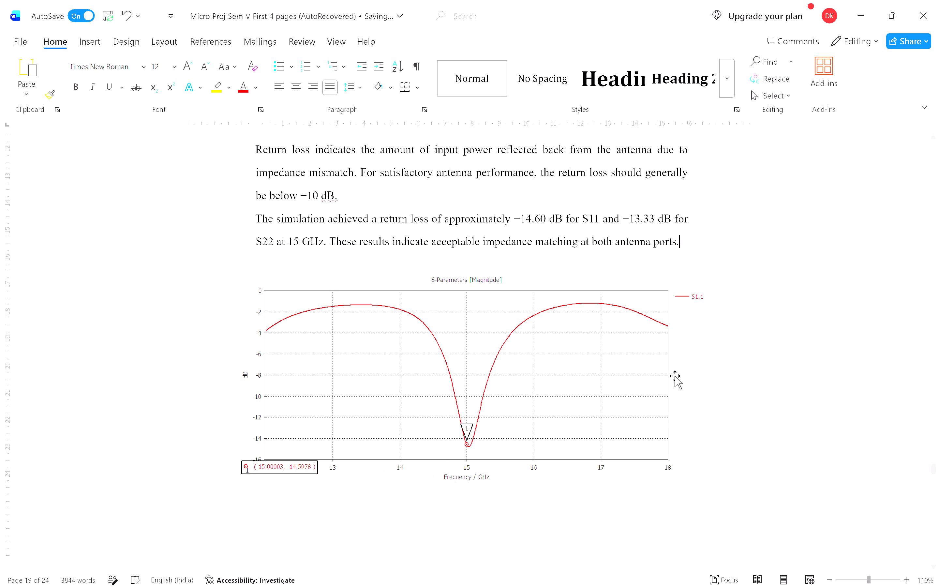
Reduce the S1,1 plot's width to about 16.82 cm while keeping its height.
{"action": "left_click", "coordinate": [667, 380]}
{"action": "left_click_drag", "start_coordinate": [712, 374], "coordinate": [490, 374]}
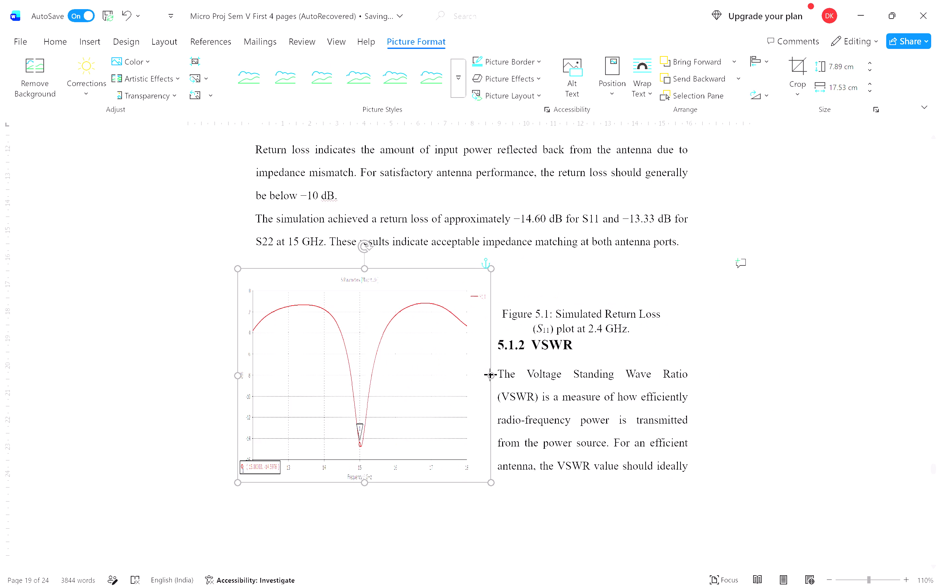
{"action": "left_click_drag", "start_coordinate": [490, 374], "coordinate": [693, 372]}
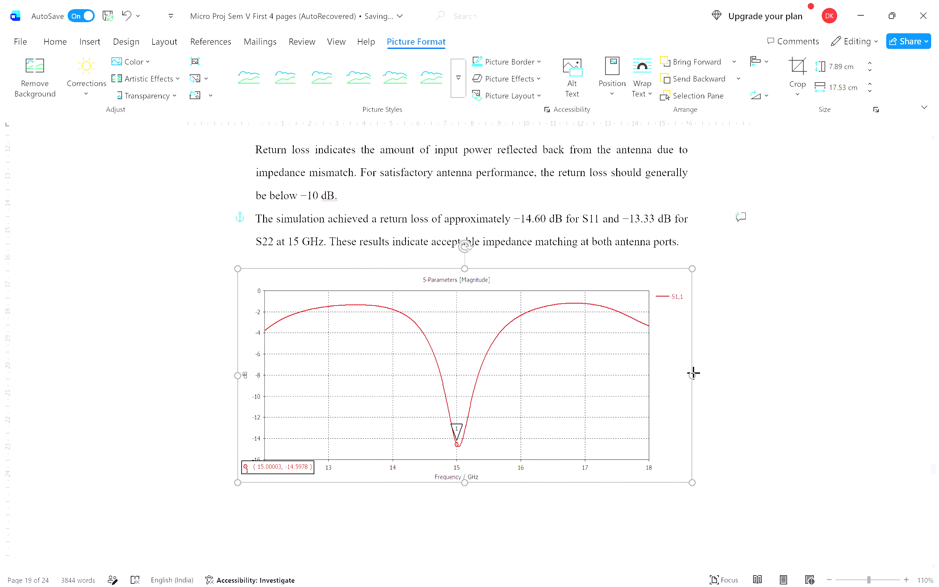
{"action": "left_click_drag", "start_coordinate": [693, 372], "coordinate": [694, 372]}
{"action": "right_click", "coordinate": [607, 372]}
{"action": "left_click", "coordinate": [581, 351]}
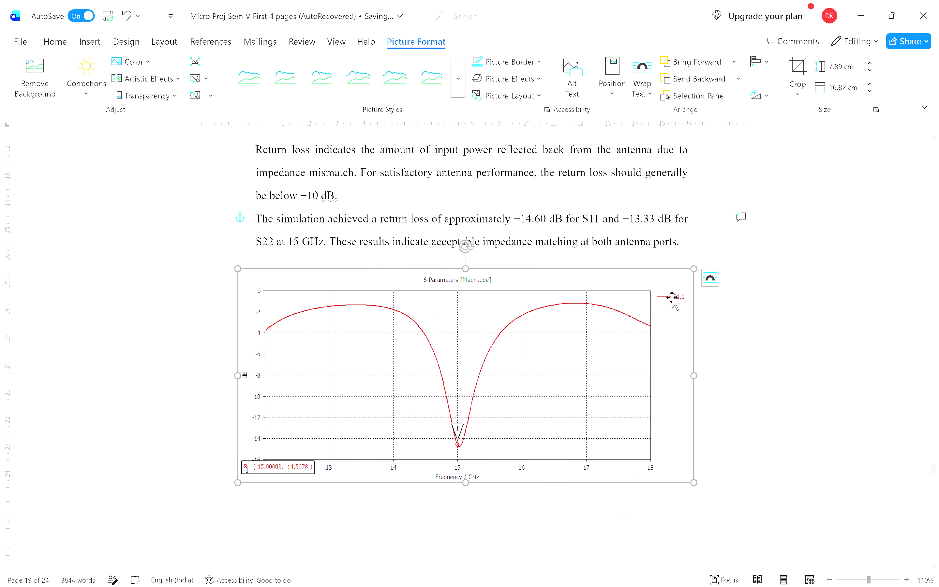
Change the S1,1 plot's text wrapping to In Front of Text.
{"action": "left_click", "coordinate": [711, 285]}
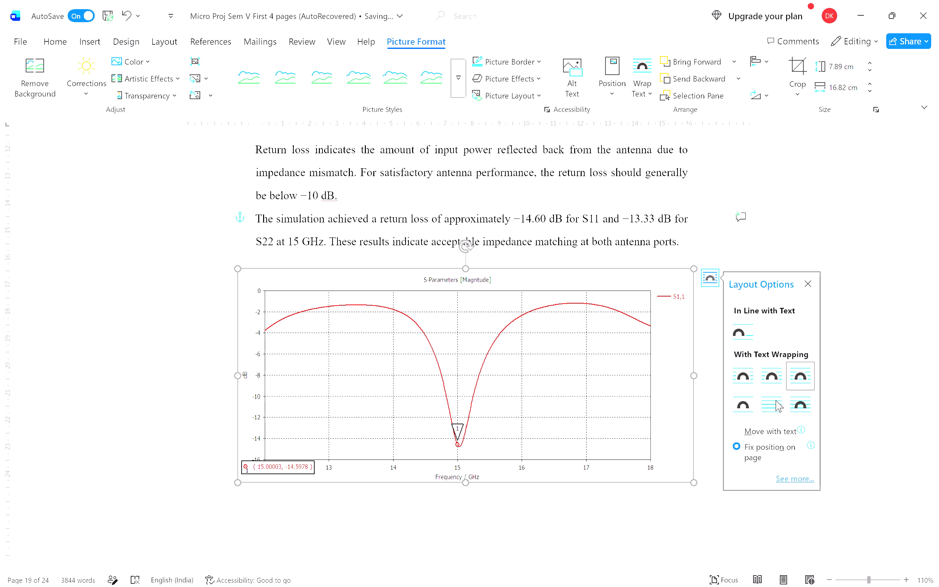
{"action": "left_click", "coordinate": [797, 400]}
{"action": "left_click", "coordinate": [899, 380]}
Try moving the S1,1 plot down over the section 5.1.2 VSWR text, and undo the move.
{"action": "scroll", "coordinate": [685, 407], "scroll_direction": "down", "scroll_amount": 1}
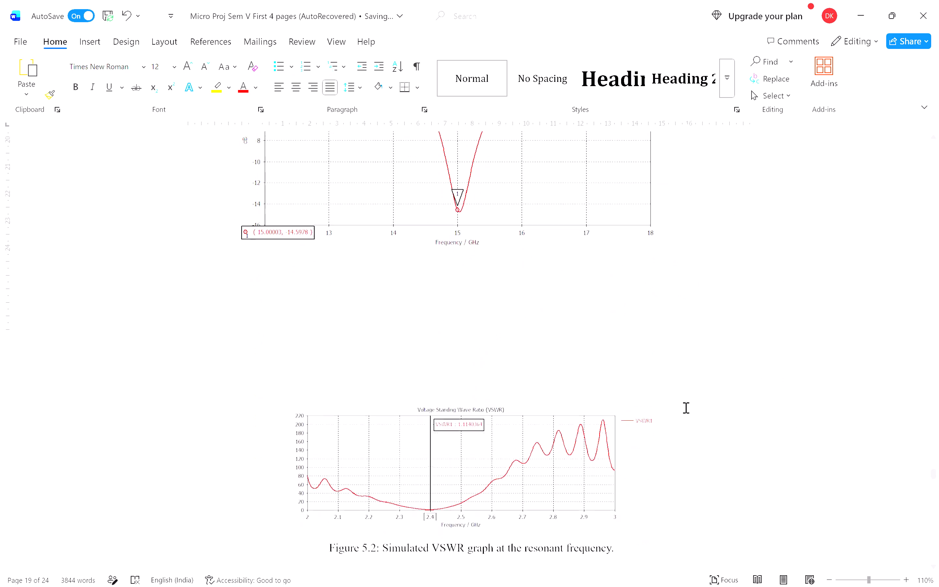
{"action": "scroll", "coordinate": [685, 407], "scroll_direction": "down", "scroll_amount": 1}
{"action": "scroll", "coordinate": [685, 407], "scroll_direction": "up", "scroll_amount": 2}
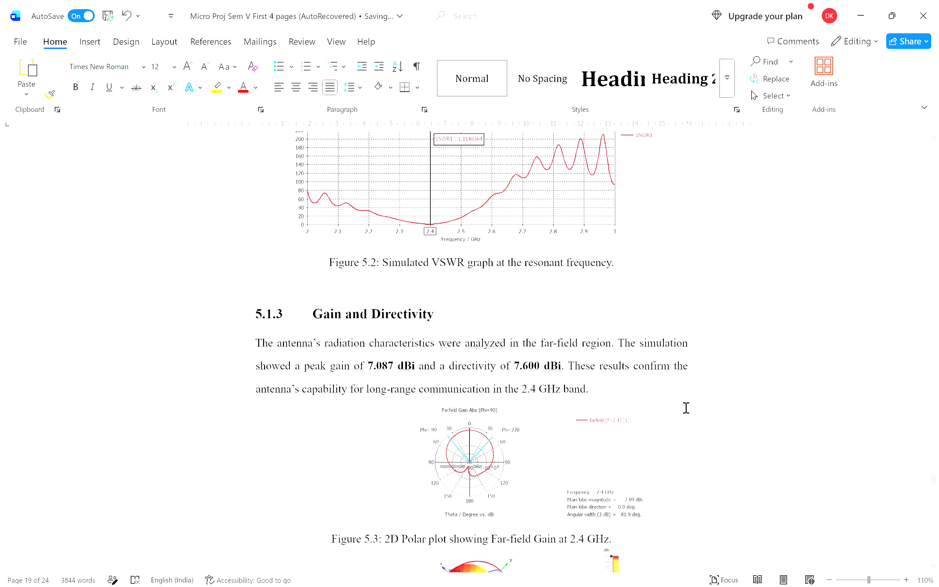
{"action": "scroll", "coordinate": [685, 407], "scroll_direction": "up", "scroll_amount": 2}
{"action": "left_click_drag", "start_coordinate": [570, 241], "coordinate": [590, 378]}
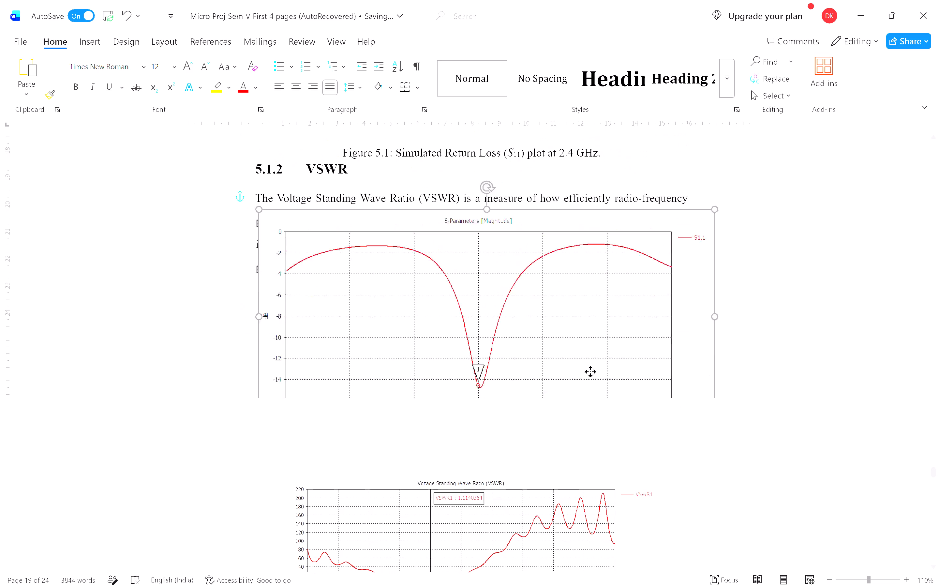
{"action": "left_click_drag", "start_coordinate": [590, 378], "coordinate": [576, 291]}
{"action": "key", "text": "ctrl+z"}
Set the text wrapping of the S1,1 plot to Square.
{"action": "scroll", "coordinate": [576, 291], "scroll_direction": "up", "scroll_amount": 1}
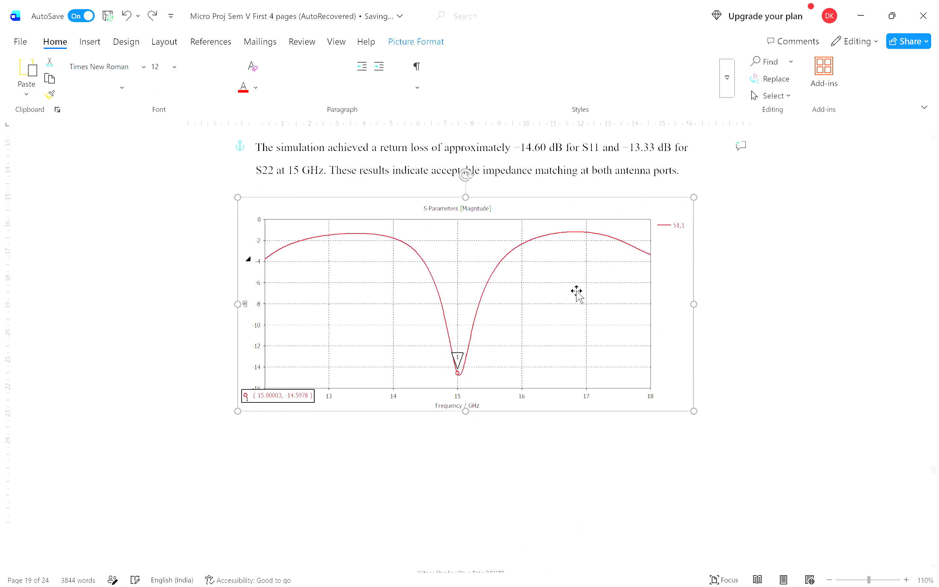
{"action": "scroll", "coordinate": [576, 291], "scroll_direction": "up", "scroll_amount": 1}
{"action": "scroll", "coordinate": [561, 329], "scroll_direction": "up", "scroll_amount": 1}
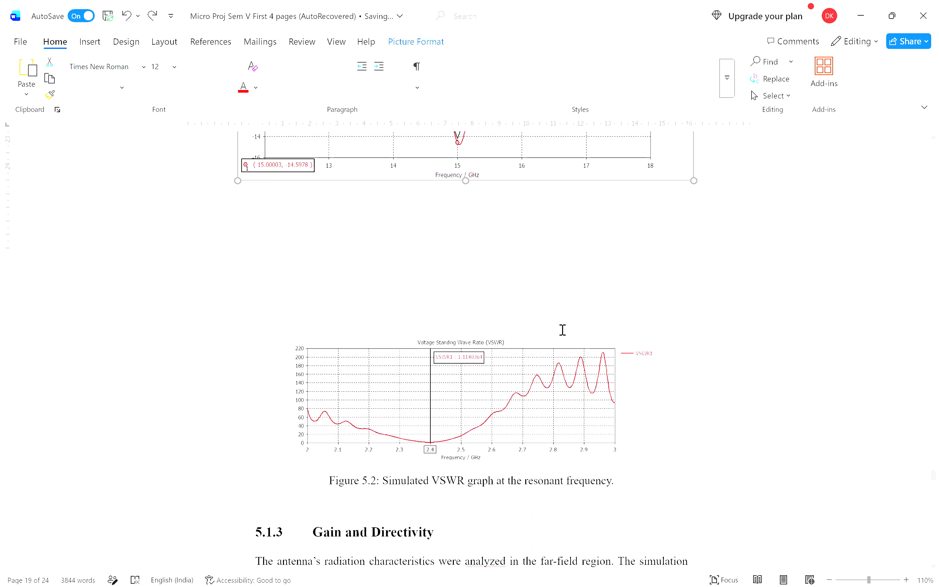
{"action": "scroll", "coordinate": [561, 329], "scroll_direction": "up", "scroll_amount": 3}
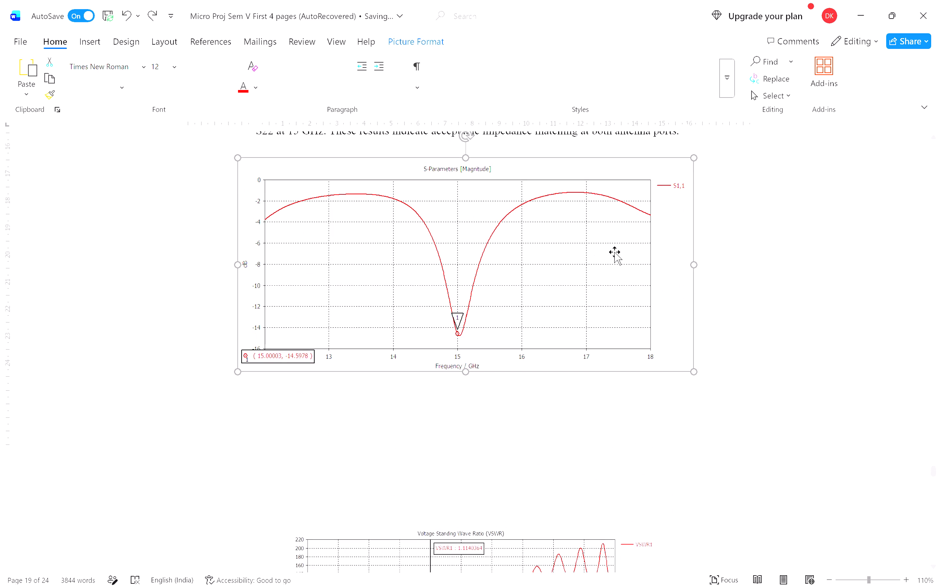
{"action": "left_click", "coordinate": [621, 252]}
{"action": "right_click", "coordinate": [621, 252]}
{"action": "left_click", "coordinate": [710, 167]}
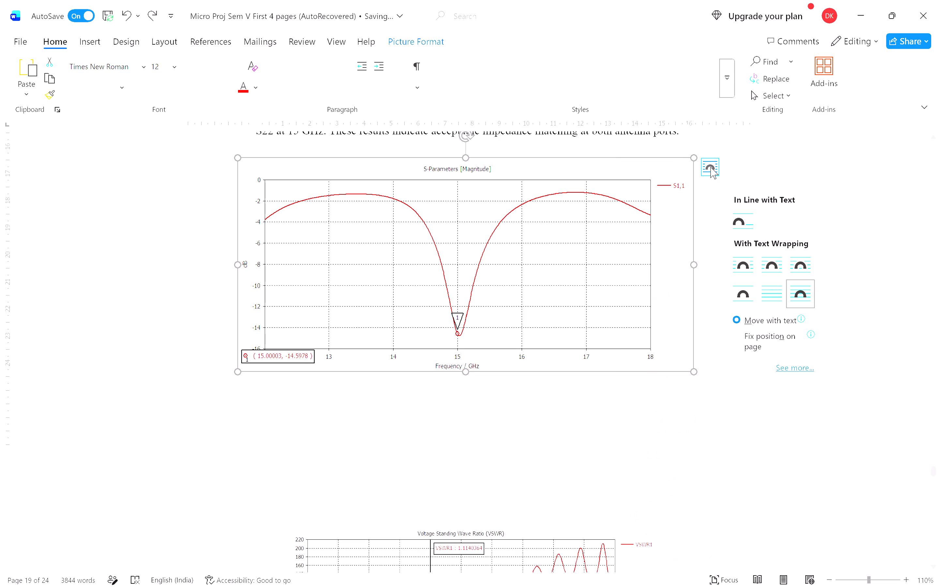
{"action": "left_click", "coordinate": [745, 271]}
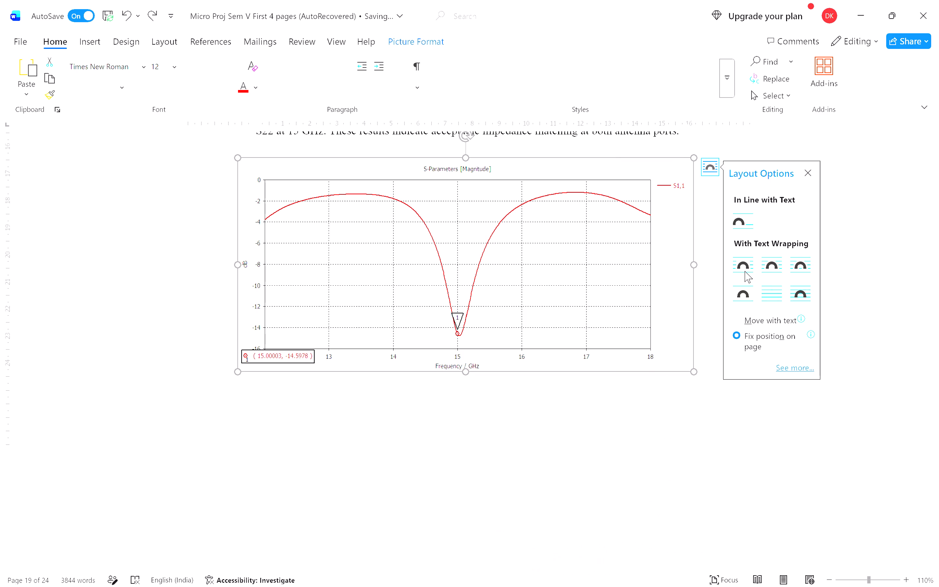
Check how the S1,1 plot sits relative to the Return Loss text, the Figure 5.1 caption and the VSWR section.
{"action": "scroll", "coordinate": [589, 358], "scroll_direction": "up", "scroll_amount": 2}
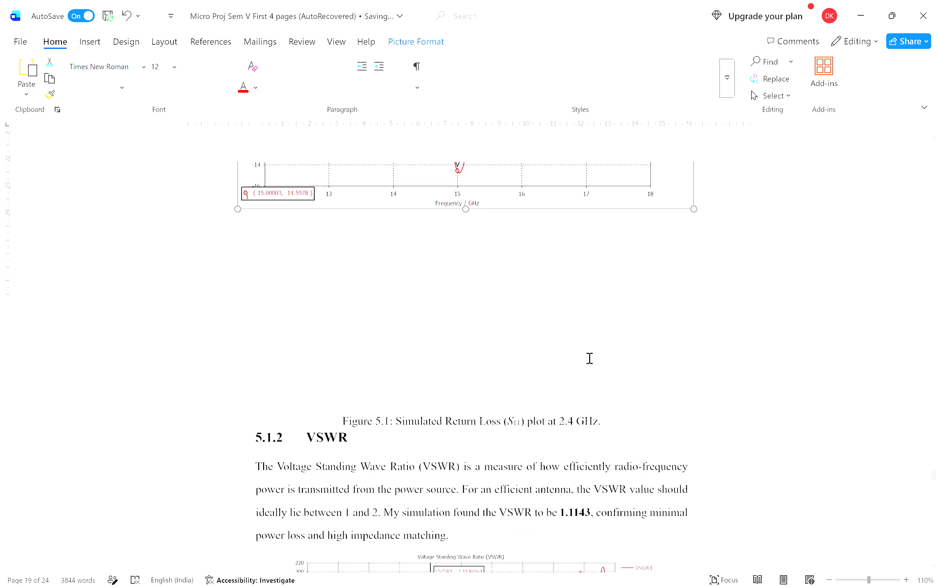
{"action": "scroll", "coordinate": [589, 358], "scroll_direction": "up", "scroll_amount": 1}
{"action": "scroll", "coordinate": [534, 521], "scroll_direction": "down", "scroll_amount": 1}
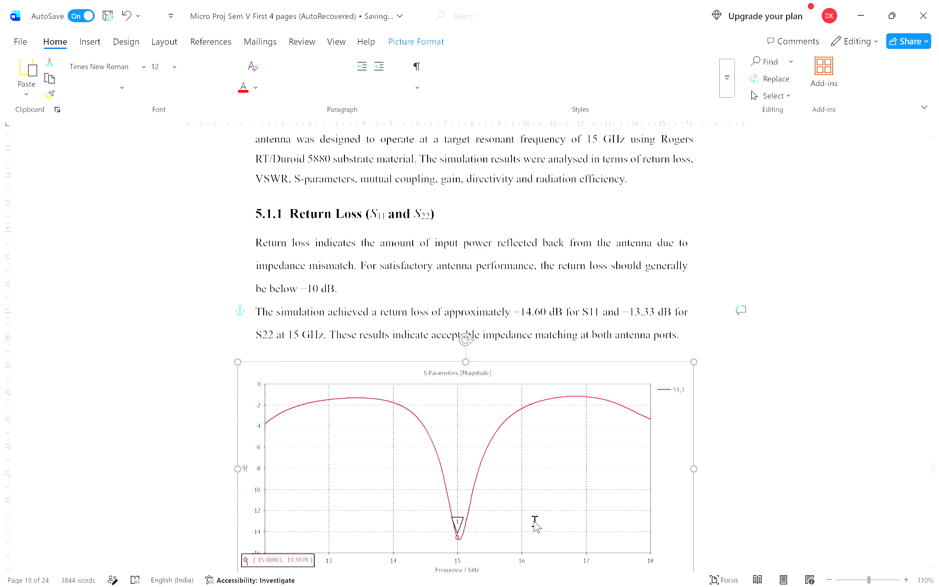
{"action": "scroll", "coordinate": [534, 521], "scroll_direction": "down", "scroll_amount": 1}
{"action": "scroll", "coordinate": [512, 575], "scroll_direction": "up", "scroll_amount": 1}
{"action": "scroll", "coordinate": [506, 391], "scroll_direction": "up", "scroll_amount": 1}
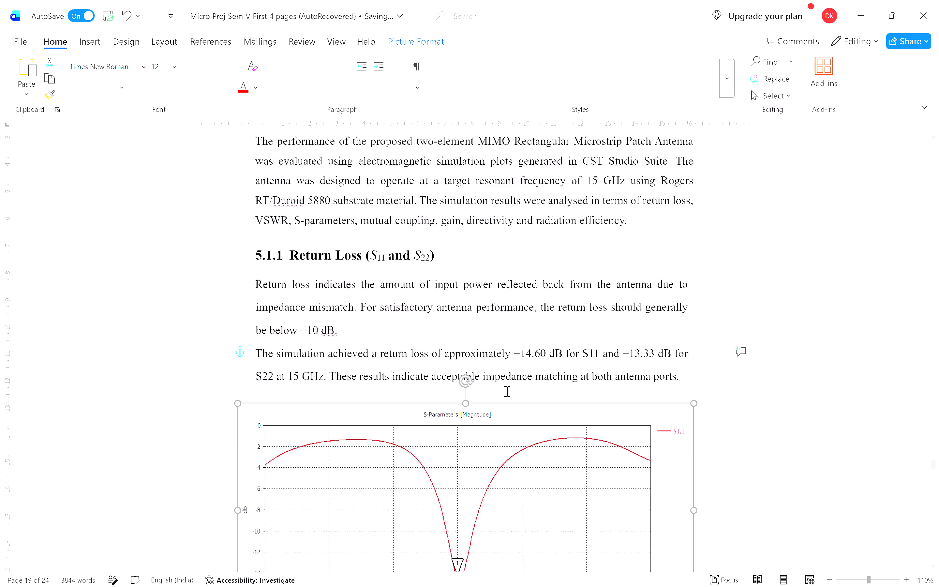
{"action": "scroll", "coordinate": [506, 391], "scroll_direction": "up", "scroll_amount": 1}
{"action": "scroll", "coordinate": [522, 466], "scroll_direction": "down", "scroll_amount": 1}
Review the S1,1 plot's position, text wrapping and size settings in the Layout dialog without changing them.
{"action": "left_click", "coordinate": [612, 372]}
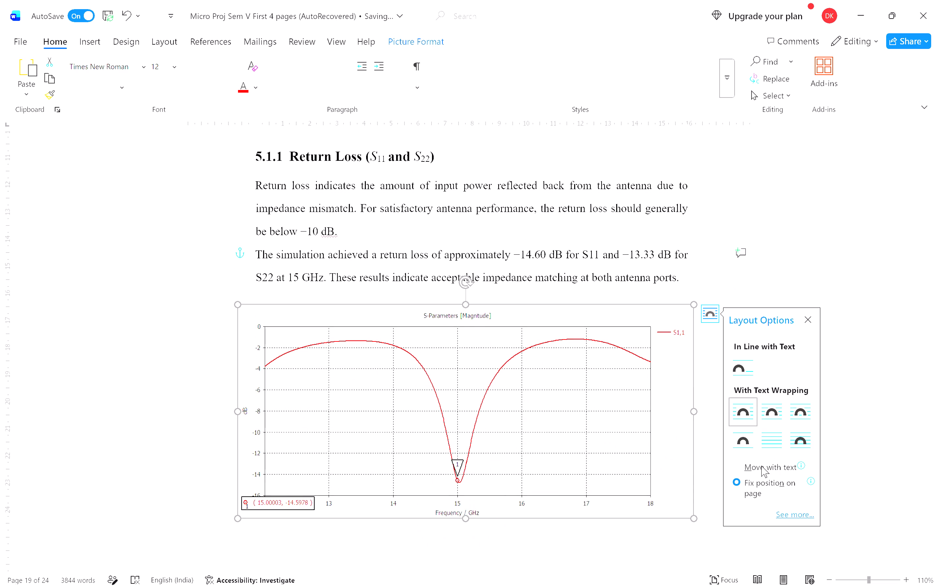
{"action": "left_click", "coordinate": [780, 513]}
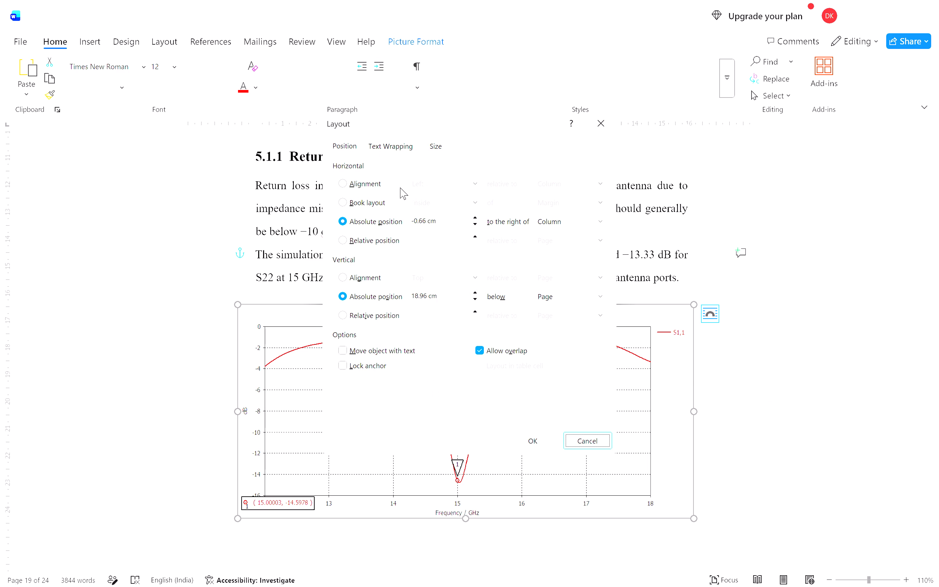
{"action": "left_click", "coordinate": [394, 148]}
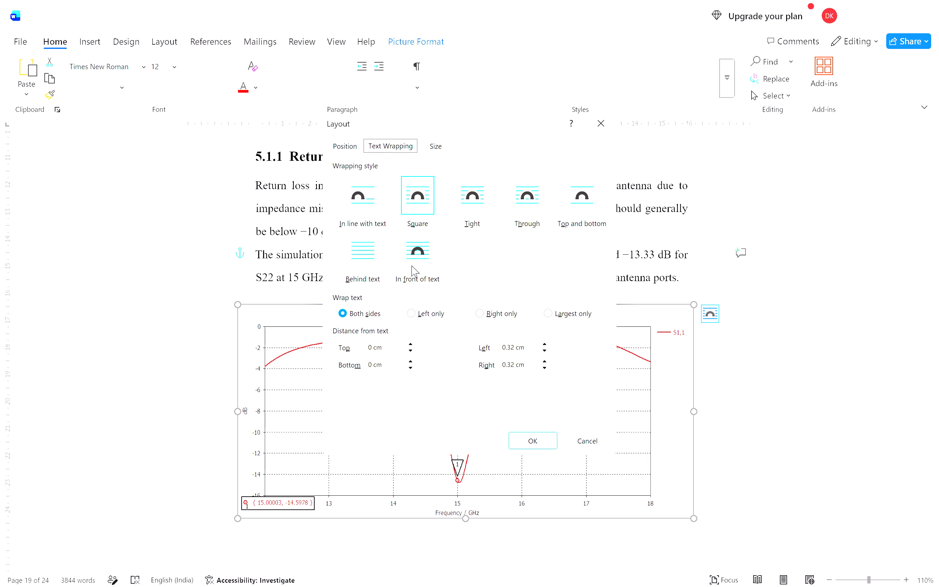
{"action": "left_click", "coordinate": [424, 145]}
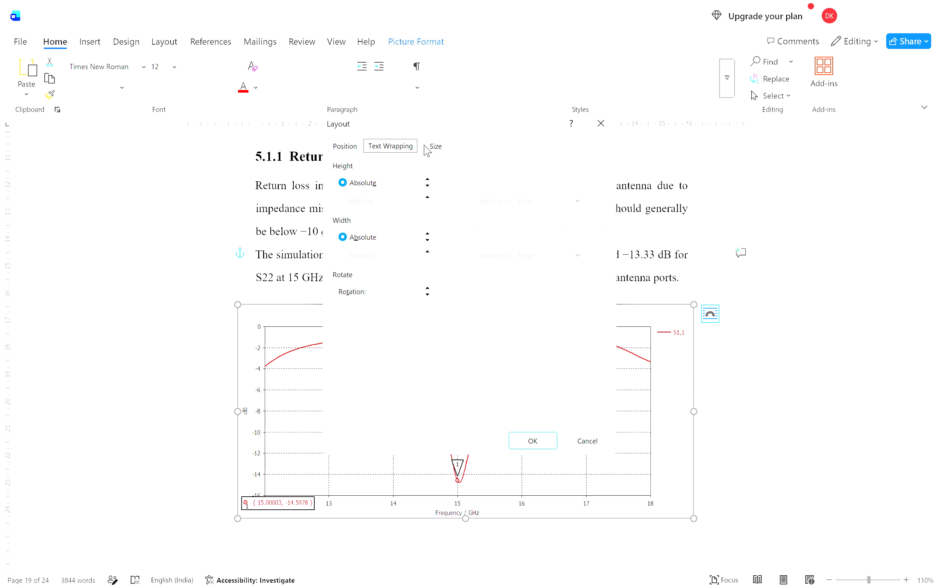
{"action": "left_click", "coordinate": [364, 156]}
{"action": "left_click", "coordinate": [356, 152]}
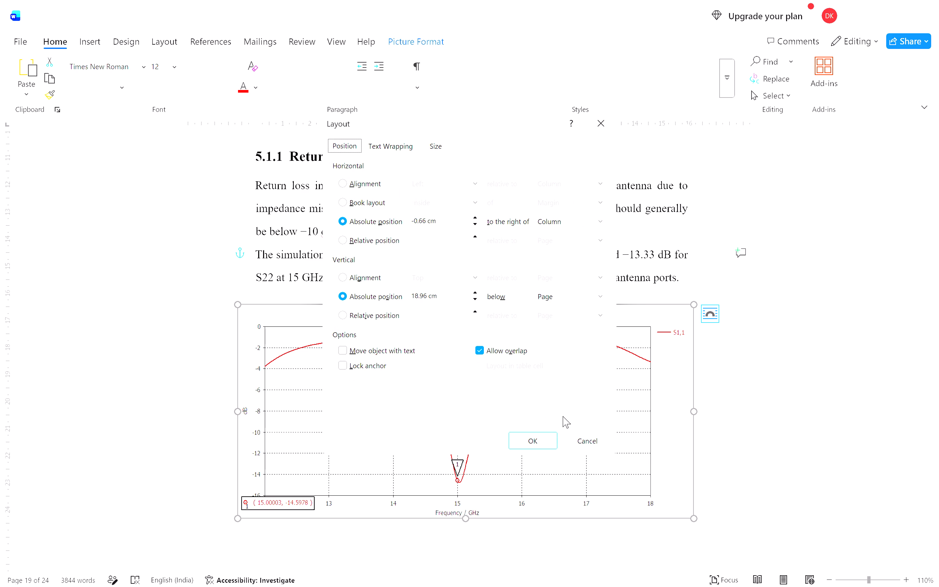
{"action": "key", "text": "Escape"}
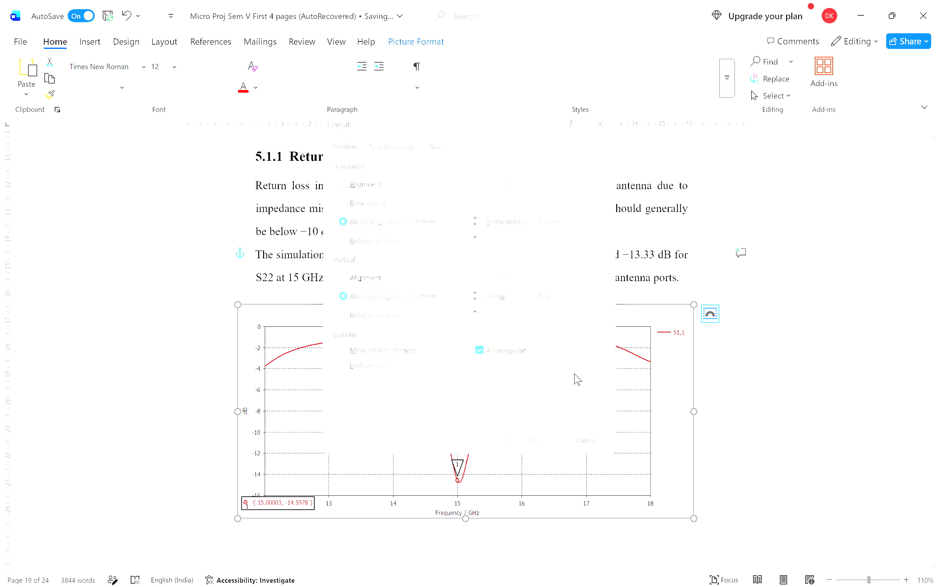
Narrow the S1,1 plot to roughly the text column's width and shift it right to line up with the body text.
{"action": "left_click_drag", "start_coordinate": [696, 411], "coordinate": [546, 400]}
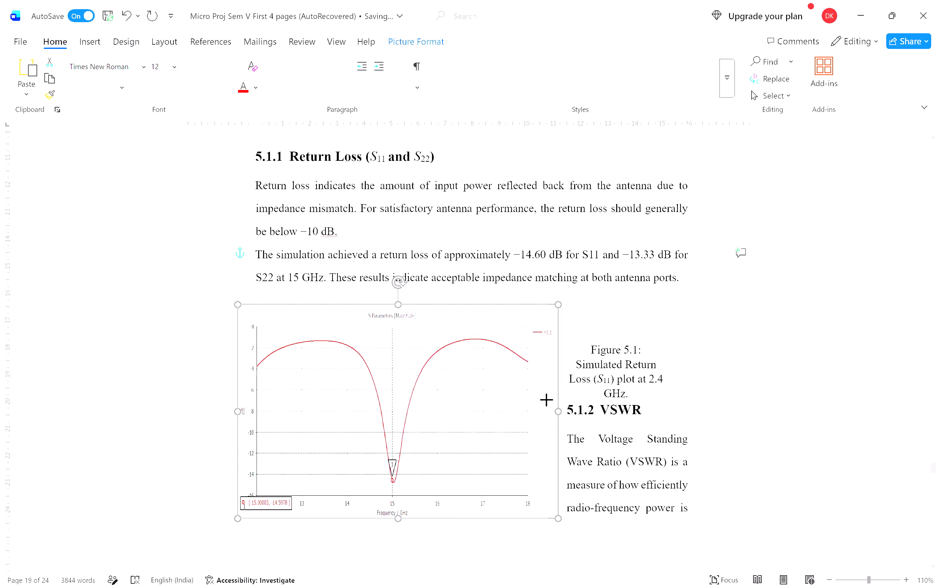
{"action": "left_click_drag", "start_coordinate": [546, 400], "coordinate": [675, 389]}
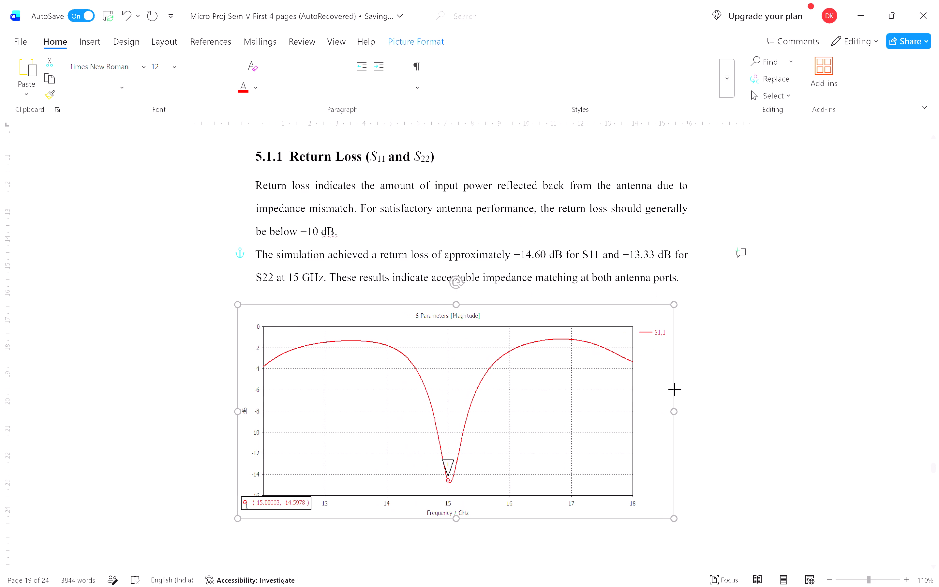
{"action": "left_click_drag", "start_coordinate": [675, 389], "coordinate": [668, 389]}
{"action": "left_click_drag", "start_coordinate": [594, 379], "coordinate": [610, 380]}
Reduce the S1,1 plot's height to about 7 cm and move it up closer beneath the Return Loss paragraph.
{"action": "scroll", "coordinate": [671, 386], "scroll_direction": "down", "scroll_amount": 1}
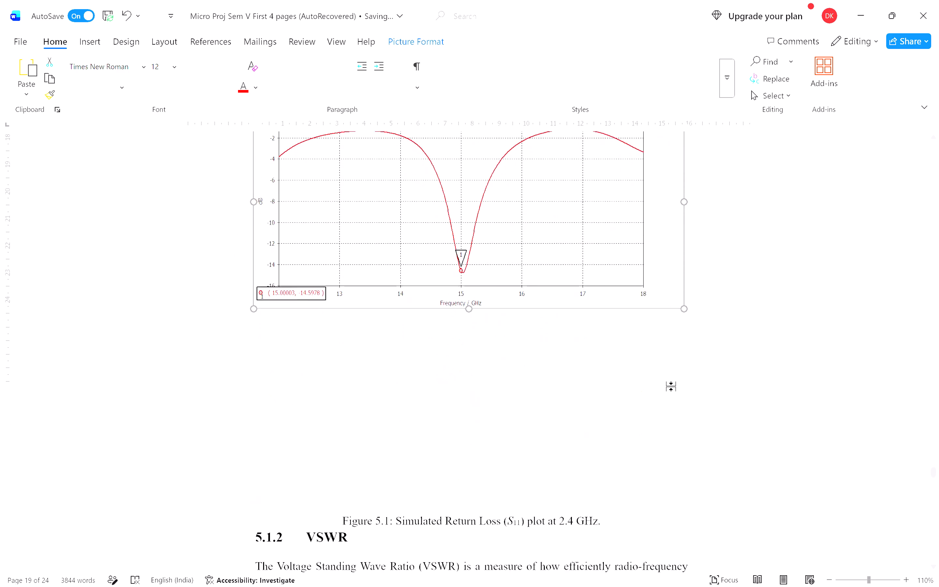
{"action": "scroll", "coordinate": [671, 386], "scroll_direction": "down", "scroll_amount": 1}
{"action": "left_click", "coordinate": [671, 386]}
{"action": "scroll", "coordinate": [671, 386], "scroll_direction": "up", "scroll_amount": 1}
{"action": "scroll", "coordinate": [671, 386], "scroll_direction": "down", "scroll_amount": 1}
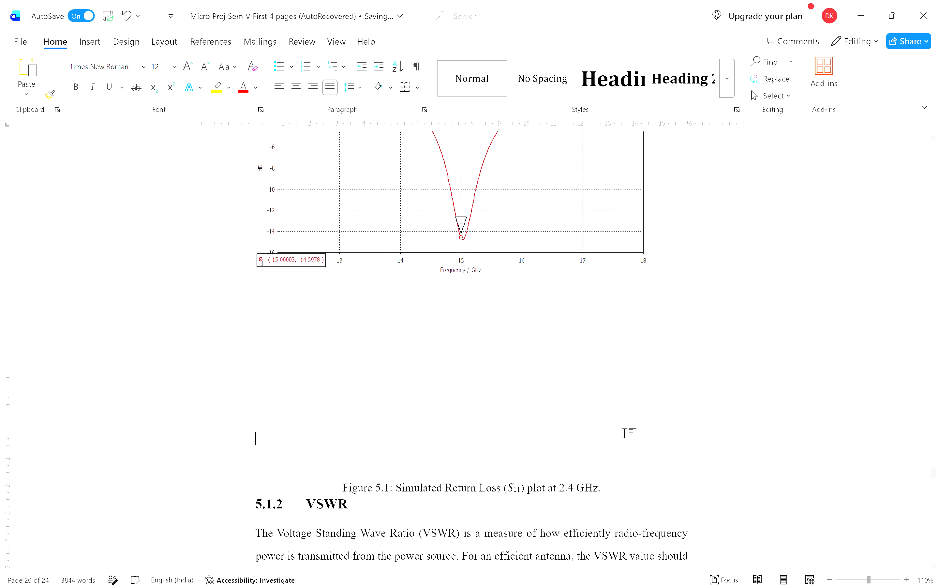
{"action": "scroll", "coordinate": [619, 441], "scroll_direction": "up", "scroll_amount": 1}
{"action": "left_click", "coordinate": [526, 339]}
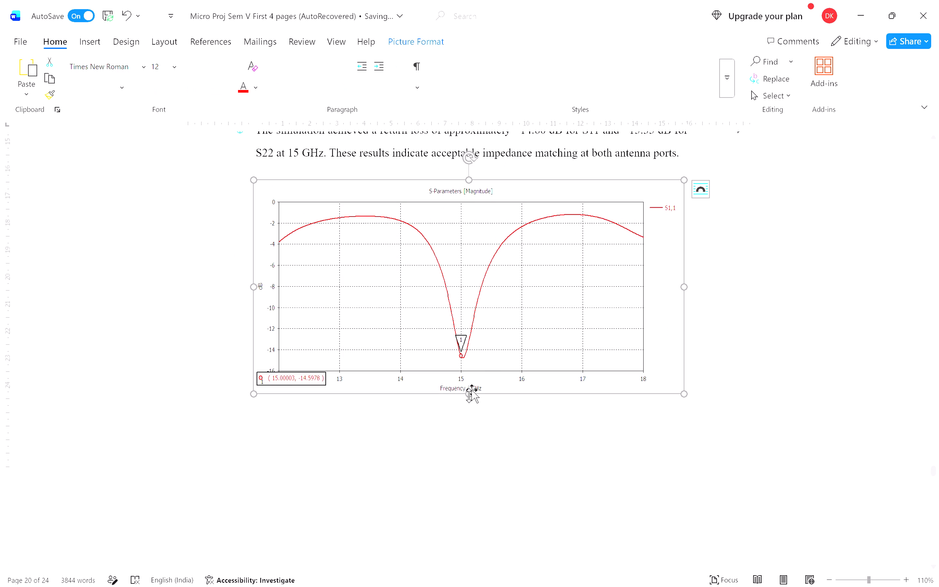
{"action": "left_click_drag", "start_coordinate": [469, 396], "coordinate": [468, 371]}
{"action": "double_click", "coordinate": [468, 371]}
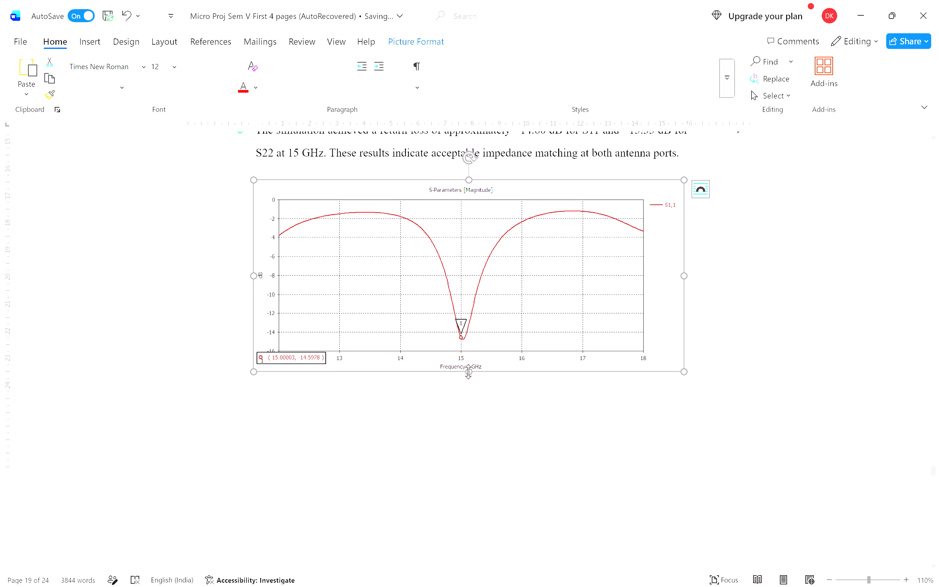
{"action": "left_click", "coordinate": [452, 256]}
{"action": "left_click_drag", "start_coordinate": [452, 256], "coordinate": [453, 246]}
{"action": "left_click_drag", "start_coordinate": [453, 246], "coordinate": [455, 234]}
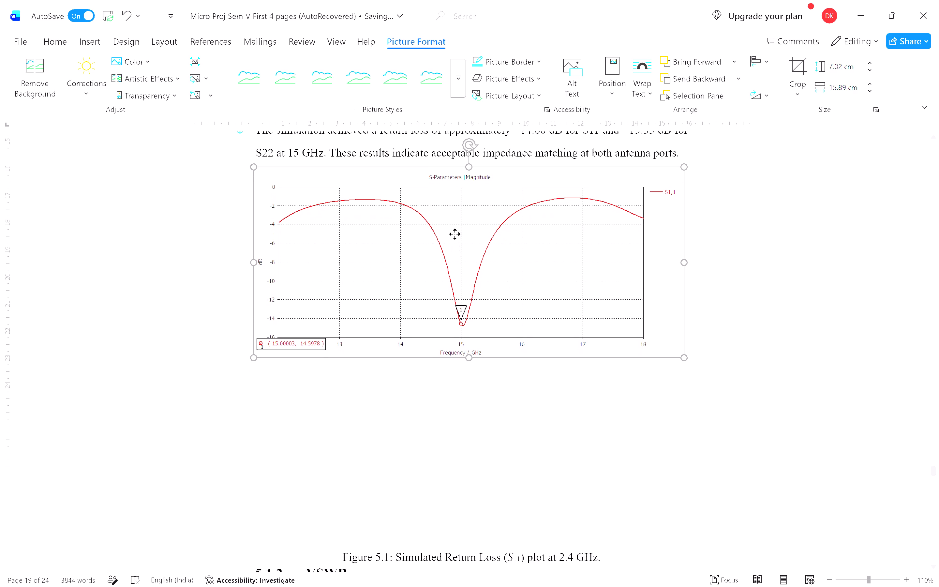
{"action": "left_click_drag", "start_coordinate": [455, 234], "coordinate": [455, 235]}
Remove the empty space before the Figure 5.1 caption so it sits just below the plot, and indent it by two tab stops.
{"action": "scroll", "coordinate": [443, 452], "scroll_direction": "down", "scroll_amount": 1}
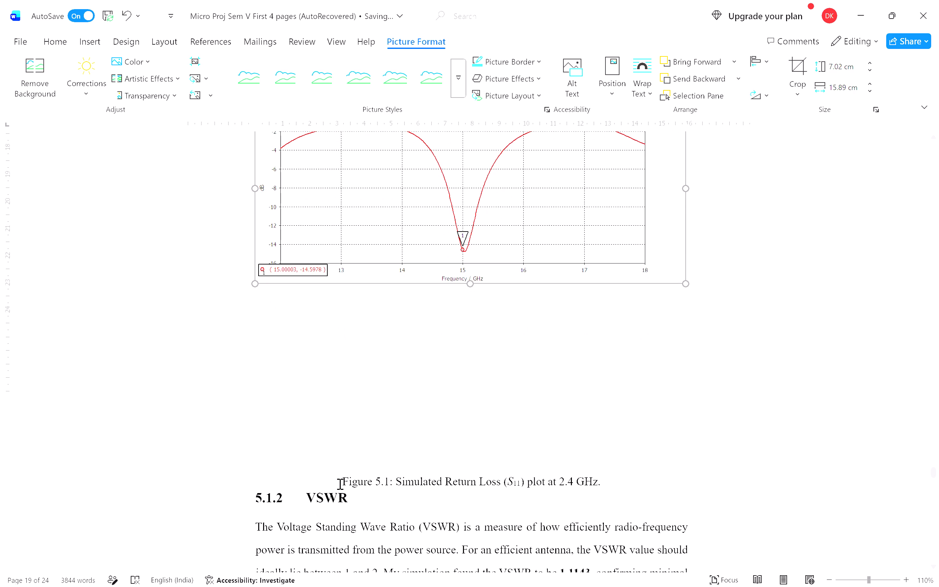
{"action": "left_click", "coordinate": [339, 483]}
{"action": "key", "text": "BackSpace"}
{"action": "key", "text": "BackSpace"}
{"action": "key", "text": "BackSpace"}
{"action": "key", "text": "BackSpace"}
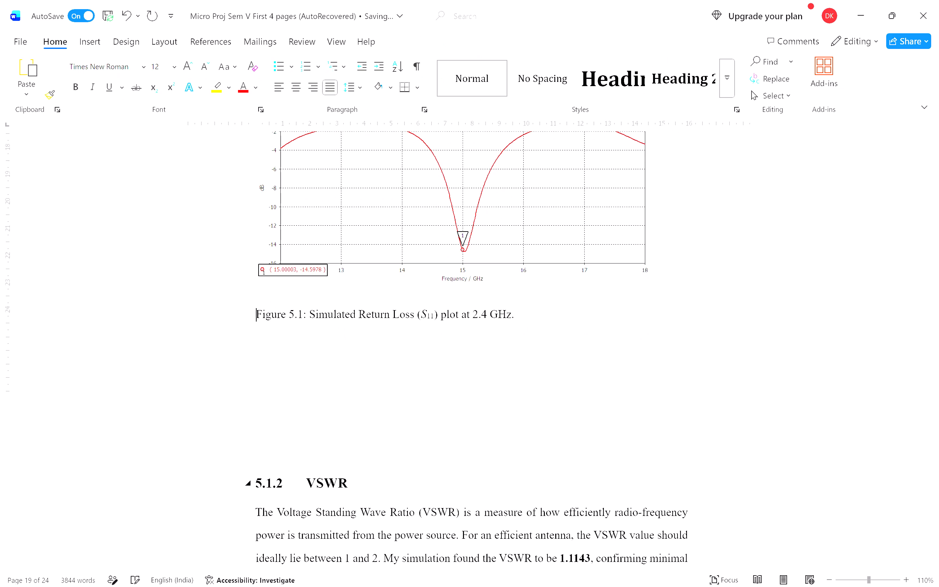
{"action": "key", "text": "Tab"}
{"action": "key", "text": "Tab"}
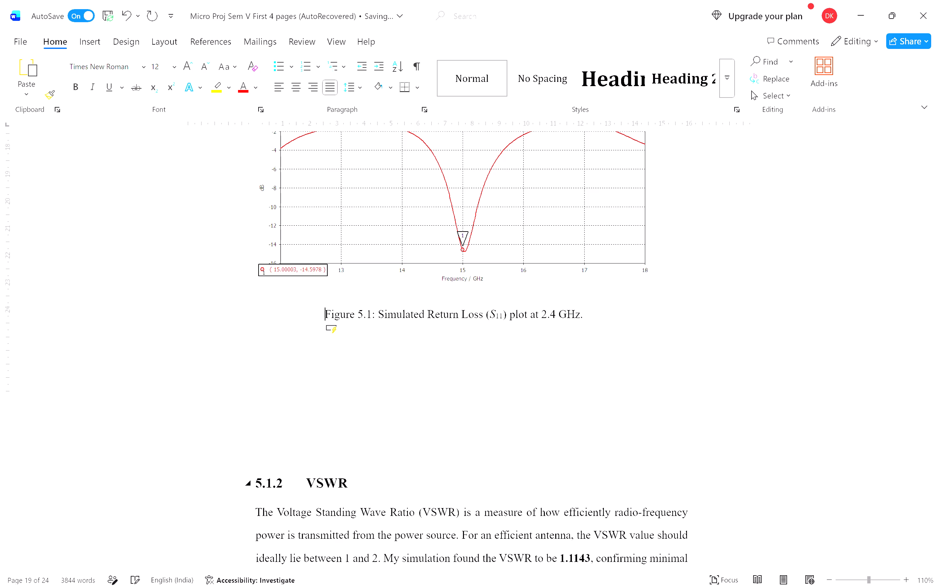
Change the frequency in the Figure 5.1 caption to 15 GHz and add a new line after the caption.
{"action": "left_click", "coordinate": [556, 311]}
{"action": "key", "text": "BackSpace"}
{"action": "key", "text": "BackSpace"}
{"action": "key", "text": "BackSpace"}
{"action": "type", "text": "15"}
{"action": "left_click", "coordinate": [581, 312]}
{"action": "key", "text": "Return"}
Switch to CST Studio Suite, display the S2,2 S-parameter plot and take a screenshot of it.
{"action": "key", "text": "alt+Tab"}
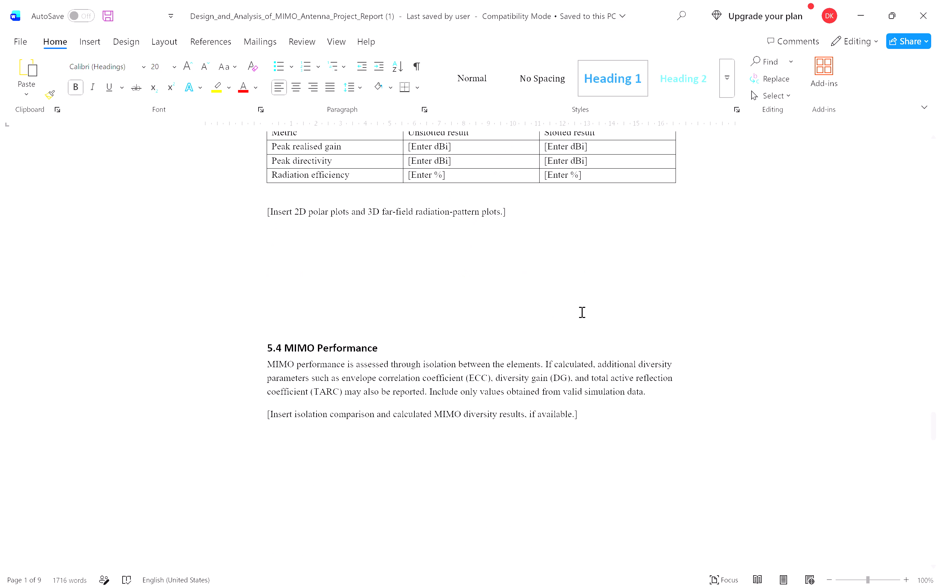
{"action": "key", "text": "alt+Tab"}
{"action": "key", "text": "alt+Tab"}
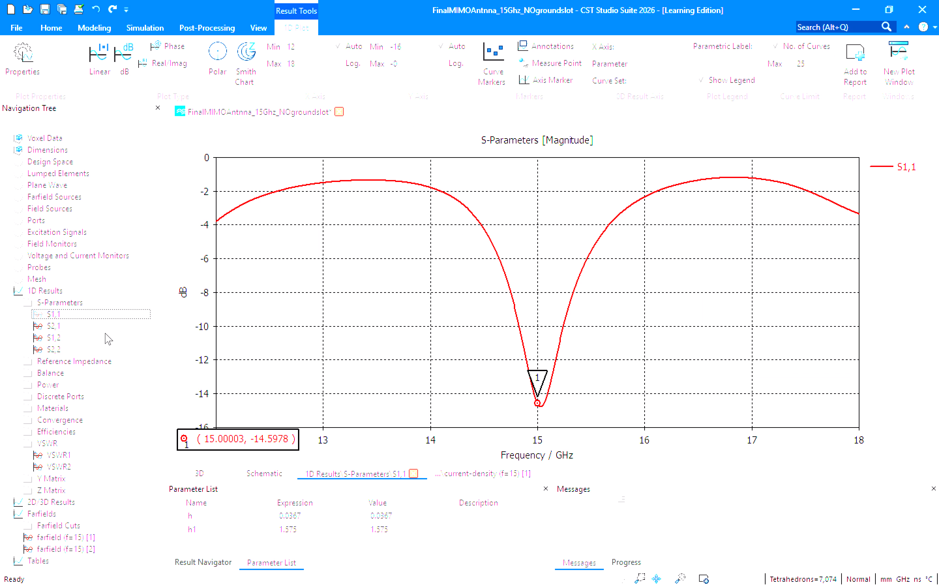
{"action": "left_click", "coordinate": [105, 345]}
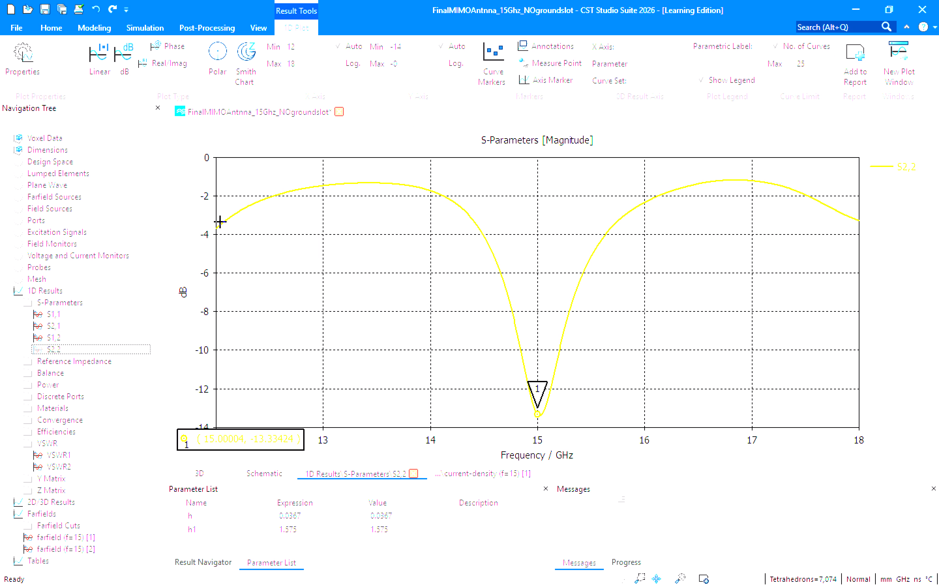
{"action": "key", "text": "Print"}
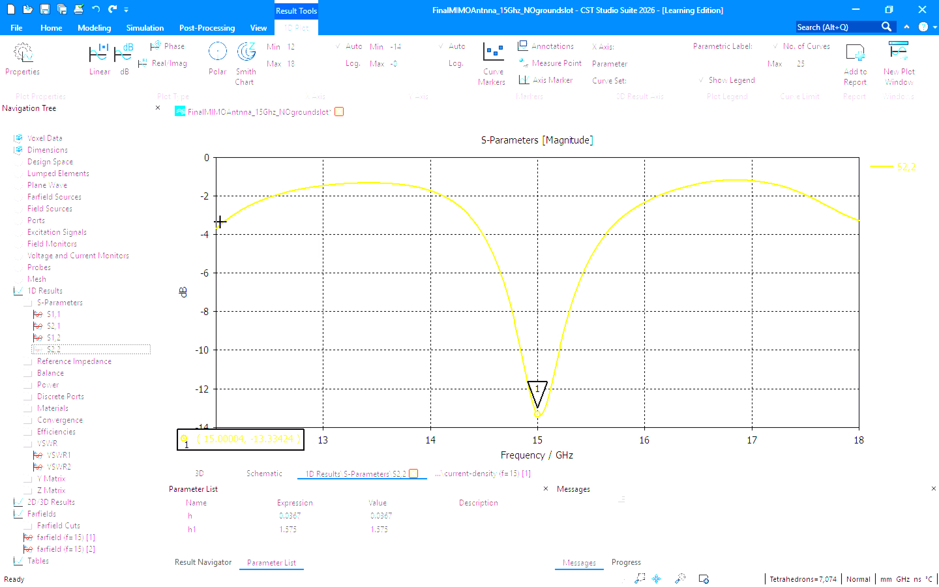